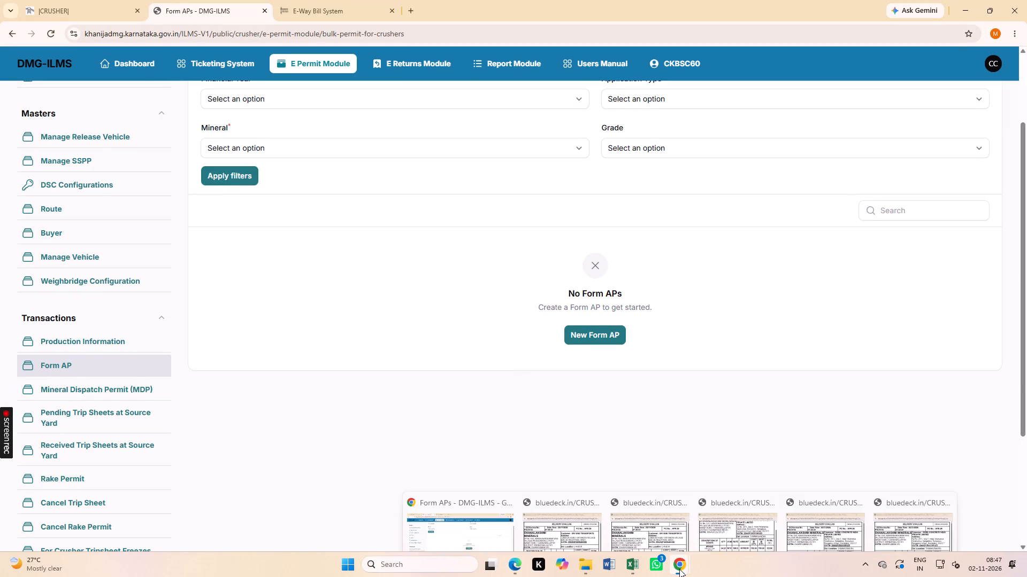
Close the leftover bluedeck.in CRUSHER print windows, keeping the main Form APs browser window open.
{"action": "left_click", "coordinate": [947, 474]}
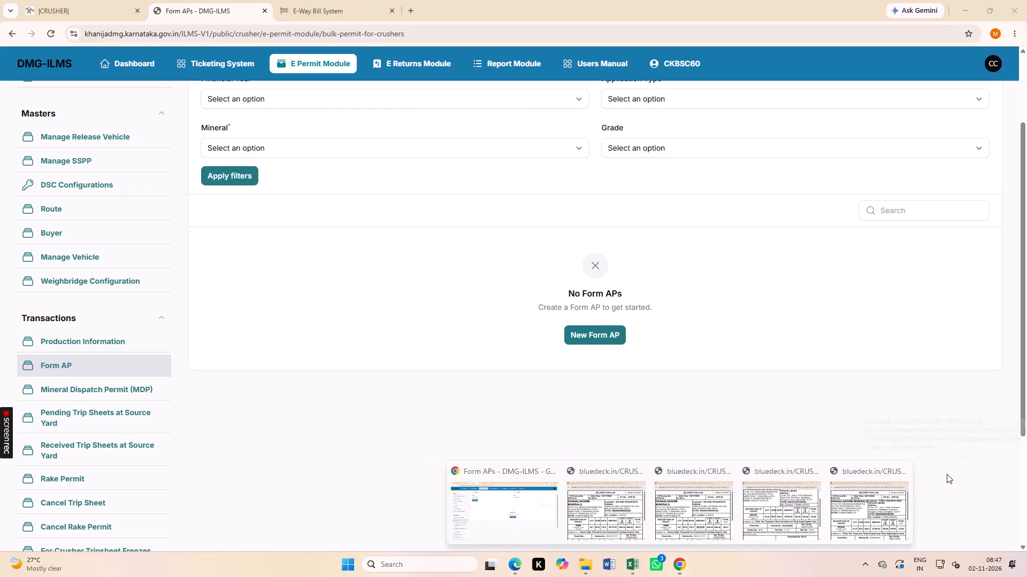
{"action": "left_click", "coordinate": [909, 477]}
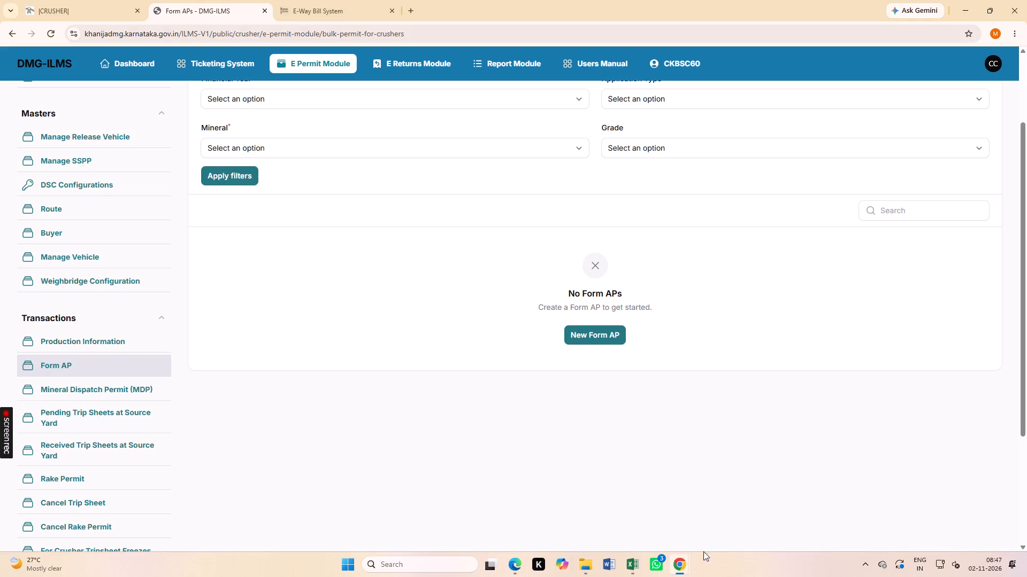
{"action": "left_click", "coordinate": [771, 474]}
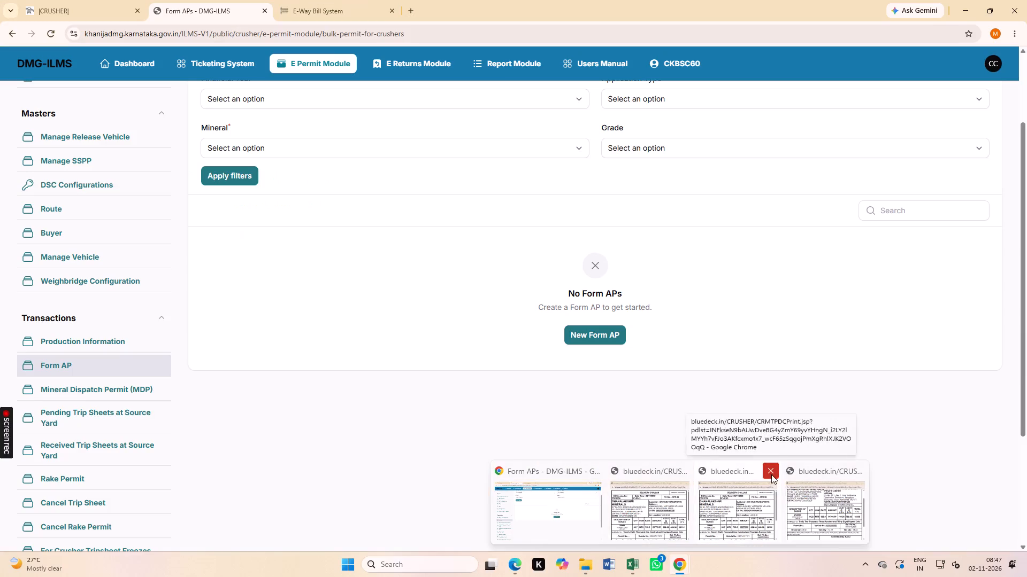
{"action": "left_click", "coordinate": [728, 473]}
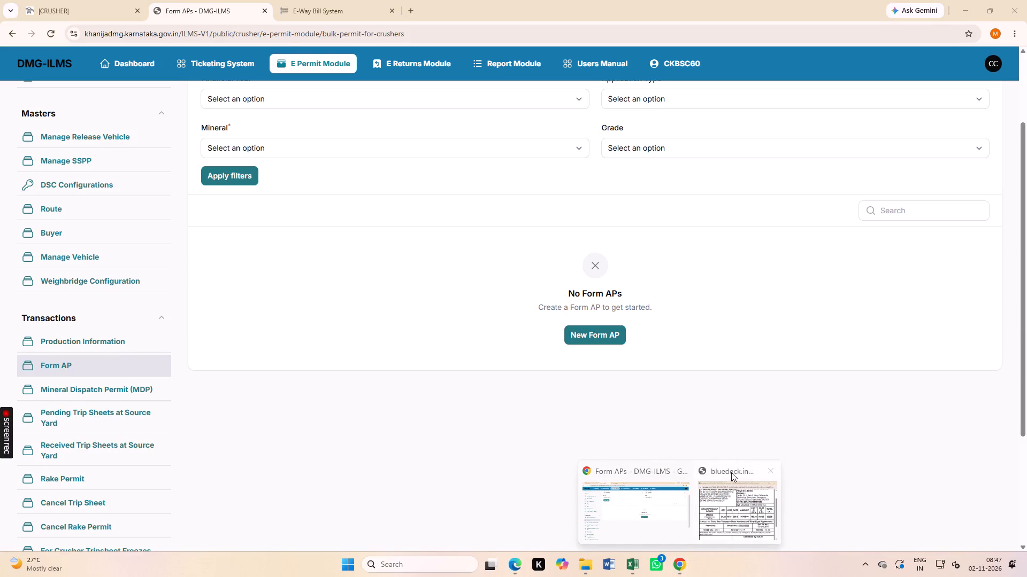
{"action": "left_click", "coordinate": [766, 470]}
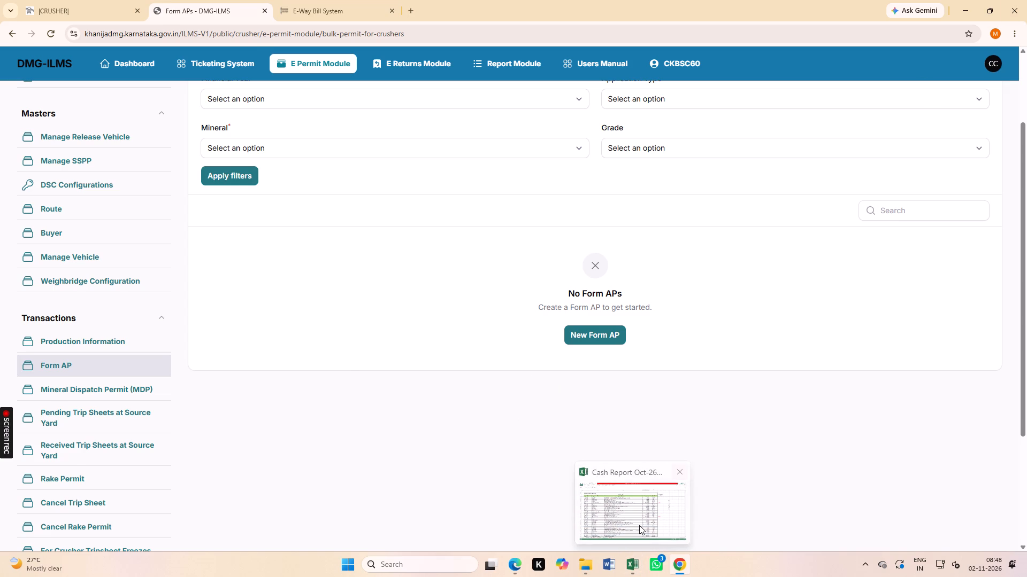
Switch to the open Cash Report Oct-26 Excel workbook.
{"action": "left_click", "coordinate": [639, 525]}
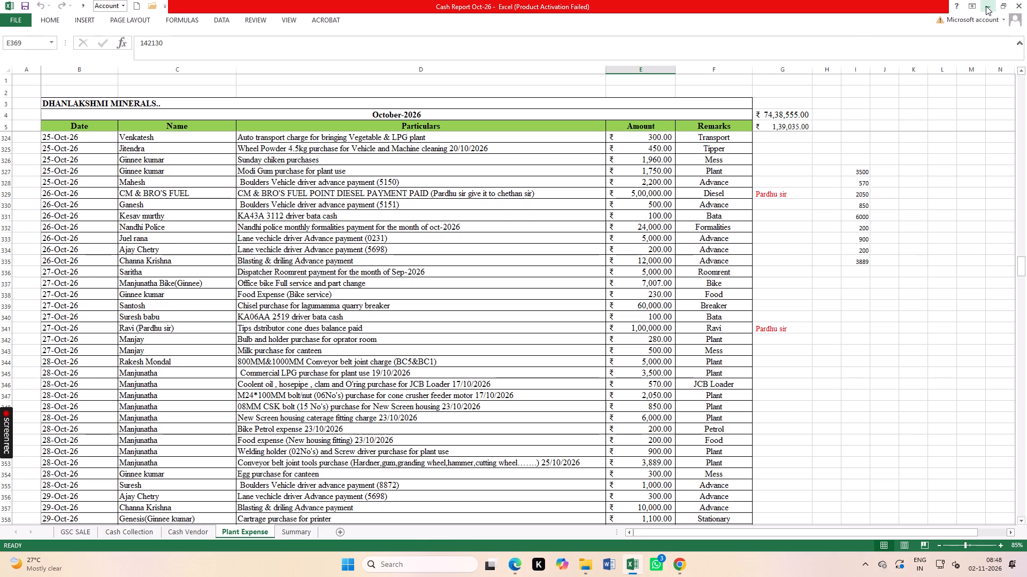
Minimize the Cash Report Oct-26 workbook and open the Oct-2026 folder on USB Drive (D:) in File Explorer.
{"action": "left_click", "coordinate": [986, 6]}
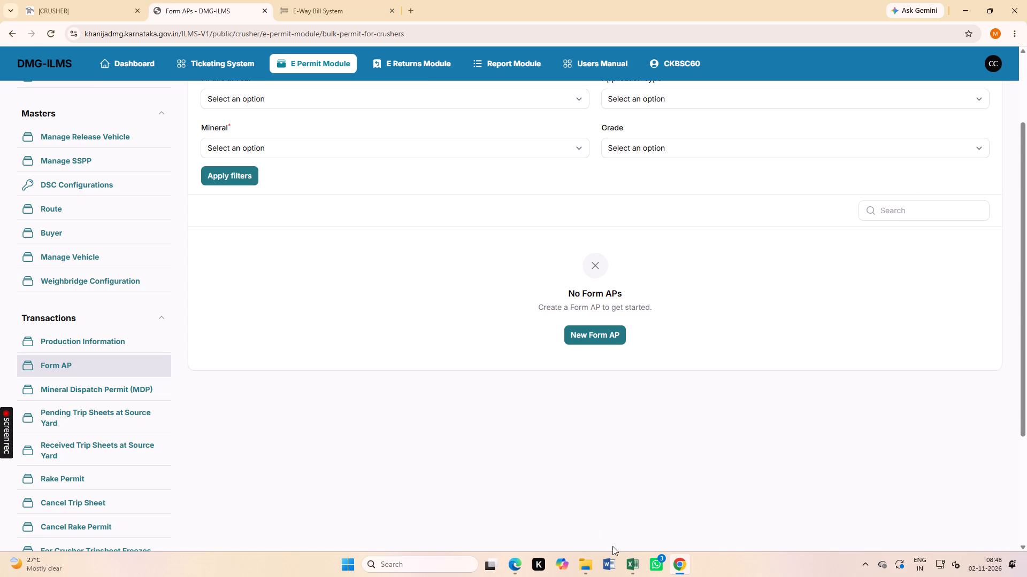
{"action": "left_click", "coordinate": [585, 567]}
{"action": "left_click", "coordinate": [39, 456]}
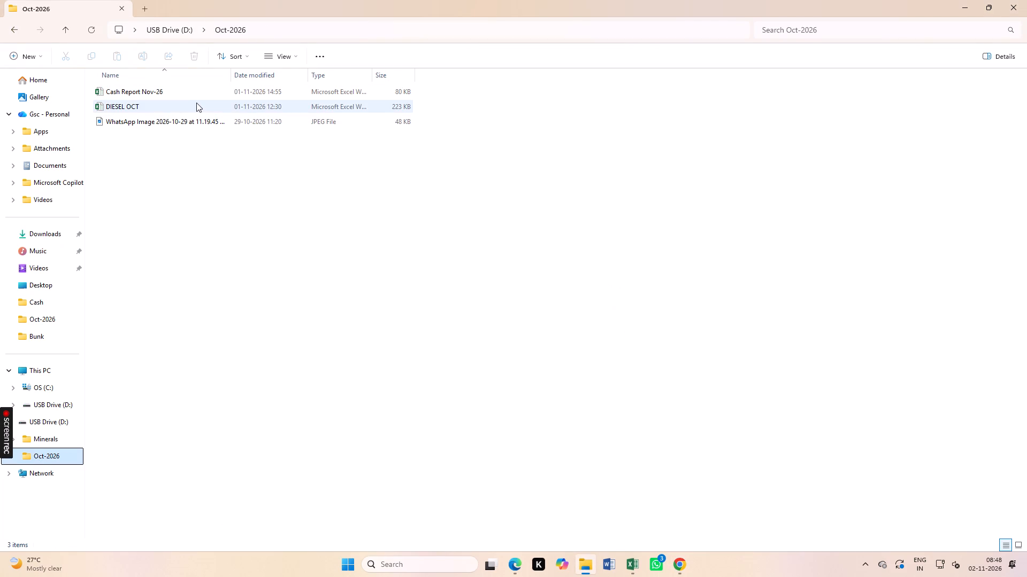
Copy the DIESEL OCT Excel workbook from the Oct-2026 folder to the clipboard.
{"action": "right_click", "coordinate": [140, 106]}
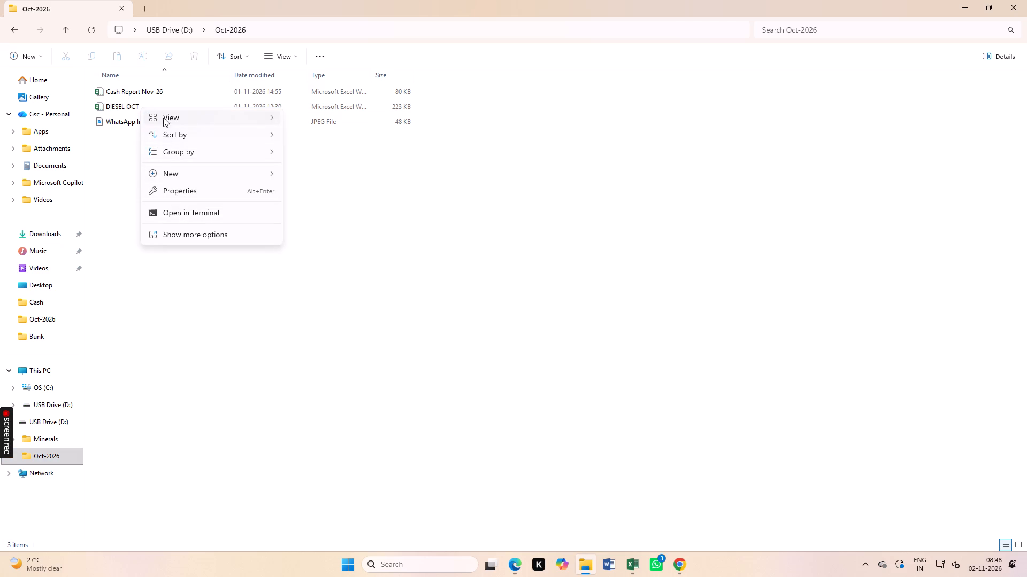
{"action": "left_click", "coordinate": [111, 107]}
{"action": "right_click", "coordinate": [111, 107]}
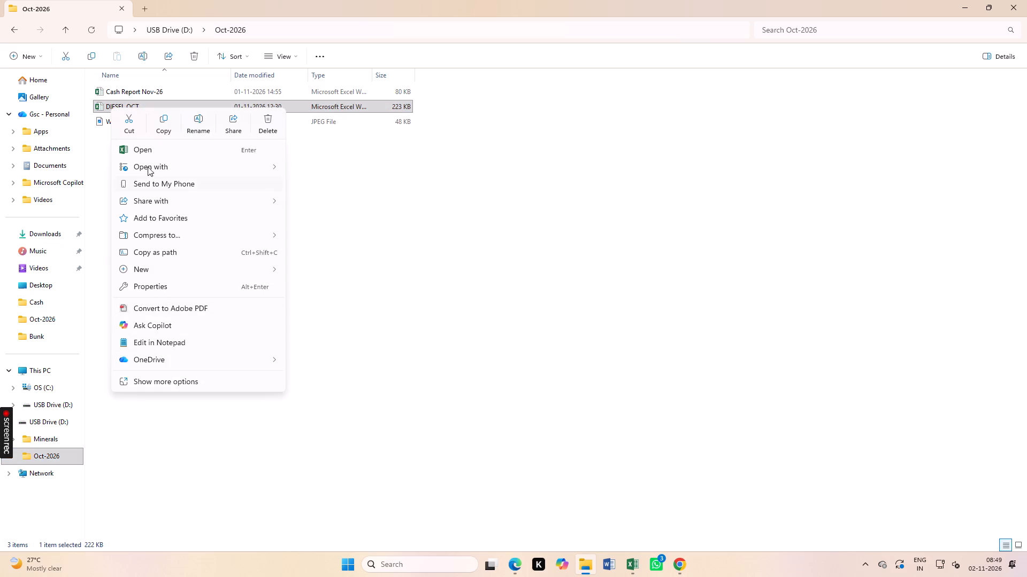
{"action": "left_click", "coordinate": [166, 127]}
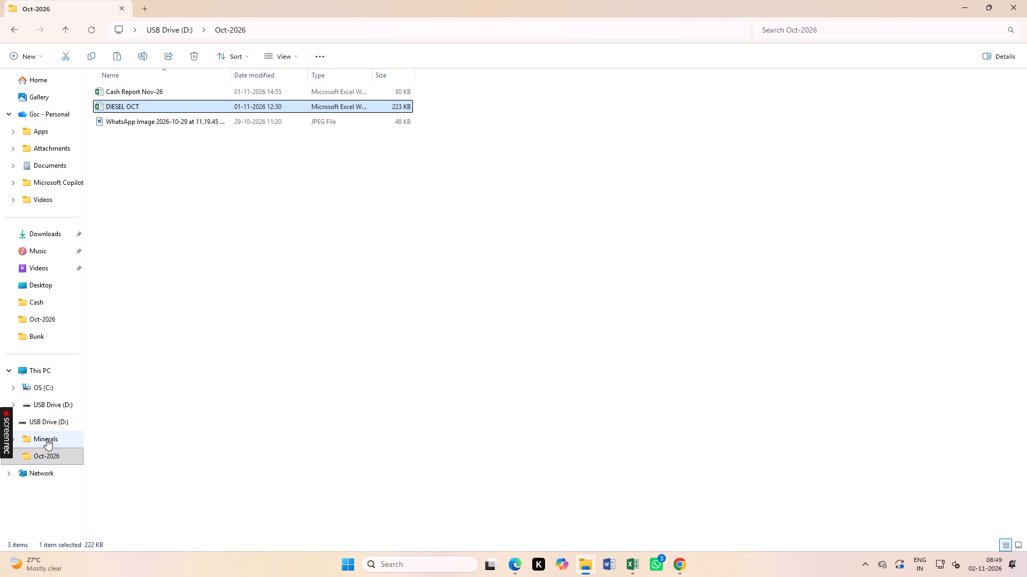
In File Explorer, create a new folder at the root of USB Drive (D:) named "NOV- 2026 DIESEL".
{"action": "left_click", "coordinate": [51, 425]}
{"action": "right_click", "coordinate": [188, 213]}
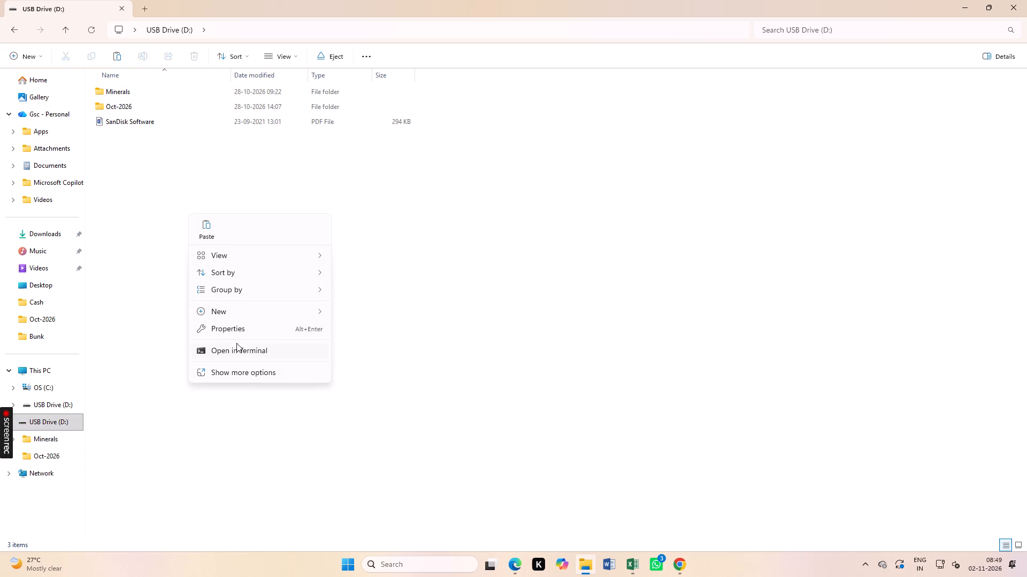
{"action": "left_click", "coordinate": [227, 317]}
{"action": "left_click", "coordinate": [359, 313]}
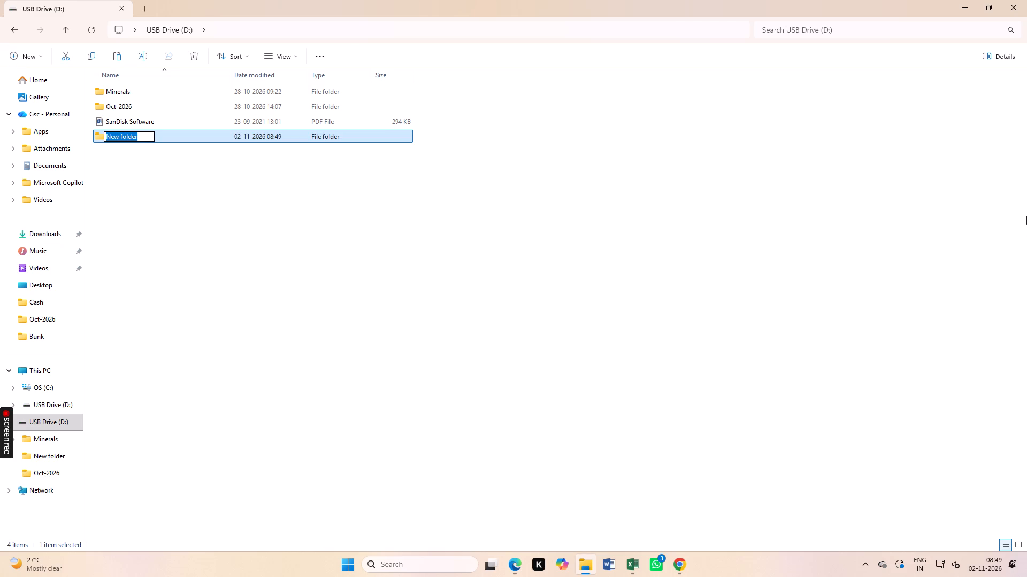
{"action": "type", "text": "NO"}
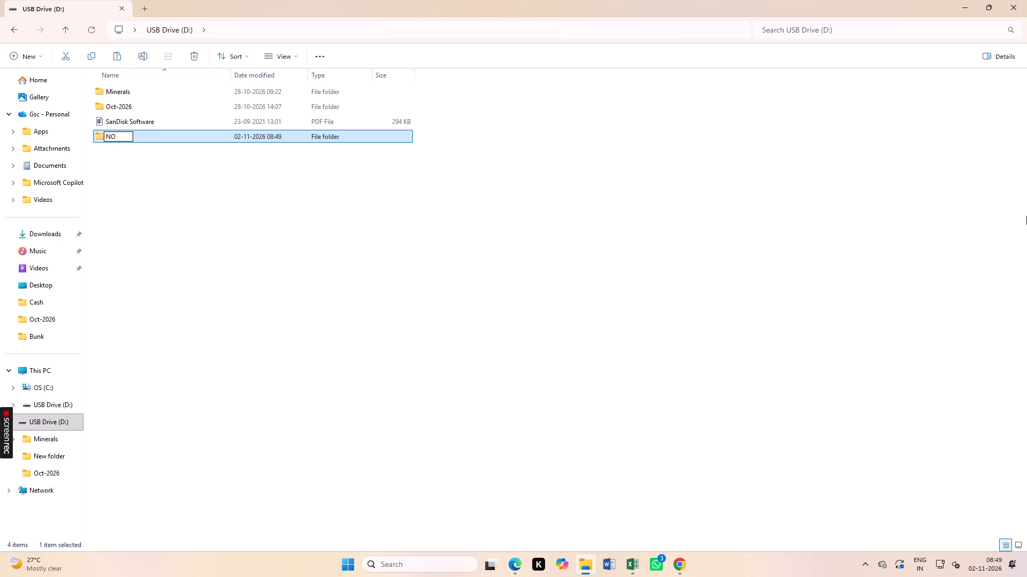
{"action": "type", "text": "V"}
{"action": "key", "text": "space"}
{"action": "key", "text": "BackSpace"}
{"action": "key", "text": "minus"}
{"action": "key", "text": "space"}
{"action": "type", "text": "2026"}
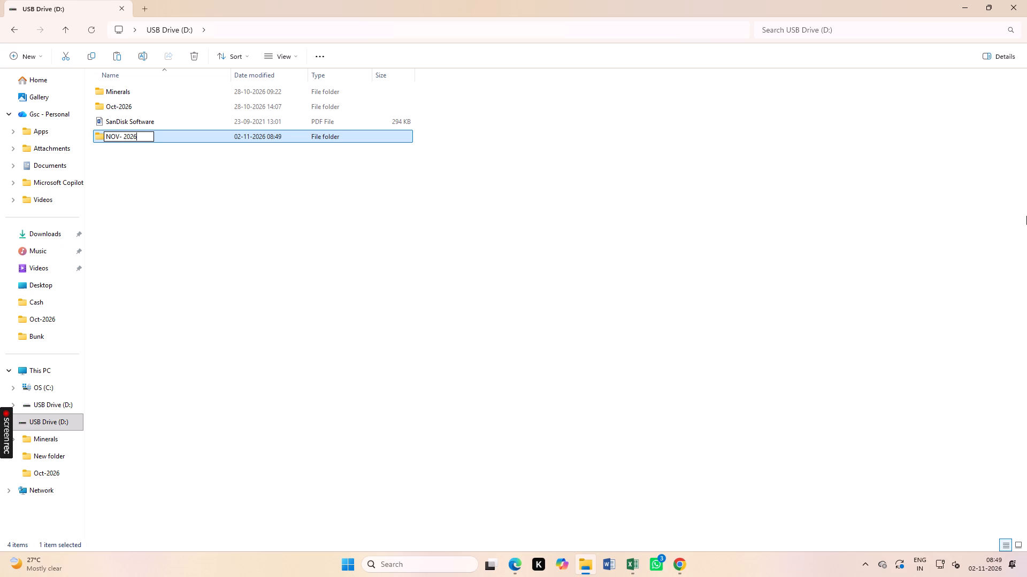
{"action": "key", "text": "space"}
{"action": "key", "text": "d"}
{"action": "type", "text": "IS"}
{"action": "key", "text": "e"}
{"action": "key", "text": "BackSpace"}
{"action": "key", "text": "BackSpace"}
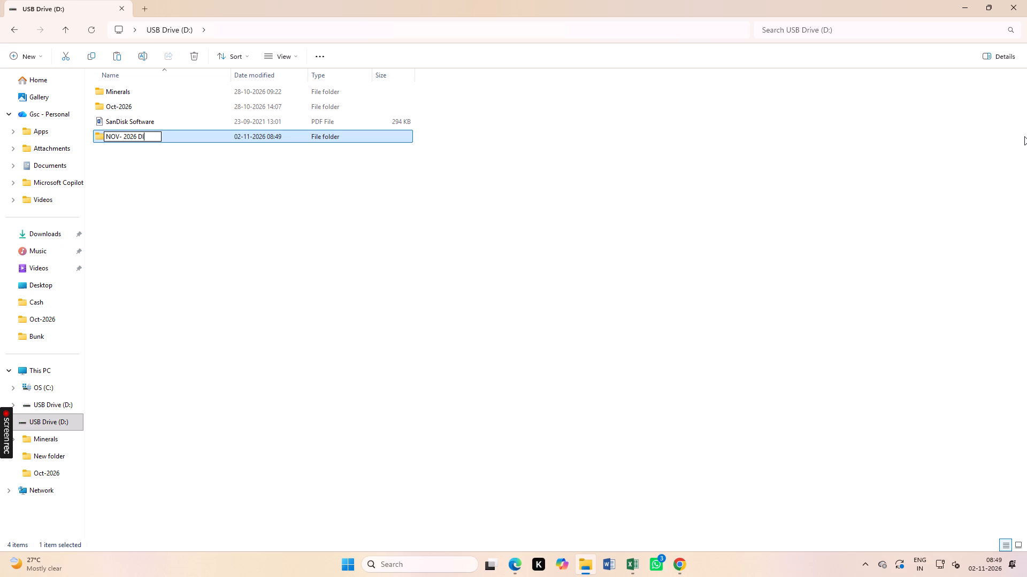
{"action": "key", "text": "BackSpace"}
{"action": "key", "text": "i"}
{"action": "key", "text": "e"}
{"action": "key", "text": "s"}
{"action": "key", "text": "e"}
{"action": "key", "text": "l"}
{"action": "left_click", "coordinate": [116, 102]}
Paste the copied DIESEL OCT workbook into the NOV- 2026 DIESEL folder on the USB drive.
{"action": "double_click", "coordinate": [116, 103]}
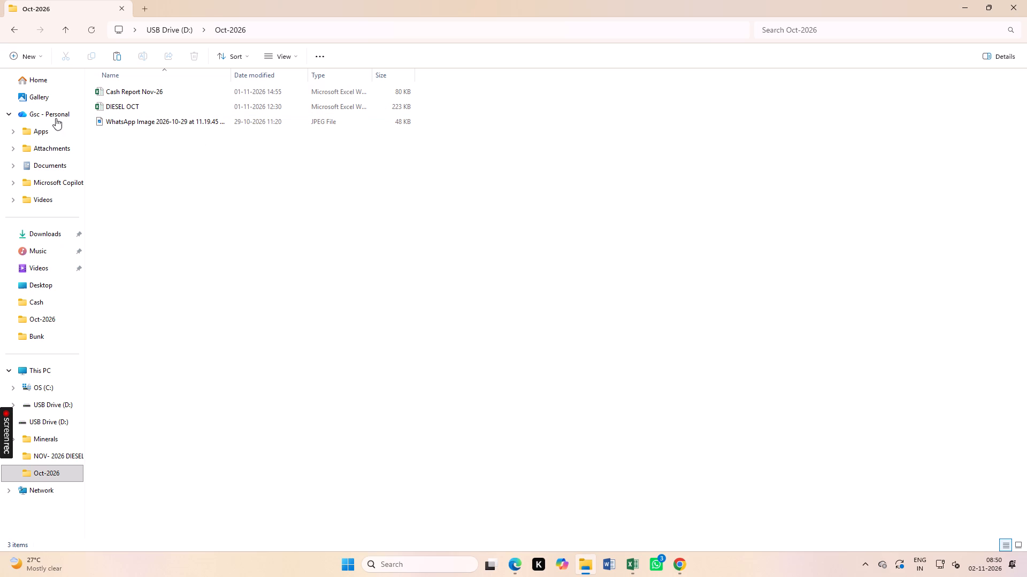
{"action": "left_click", "coordinate": [16, 36]}
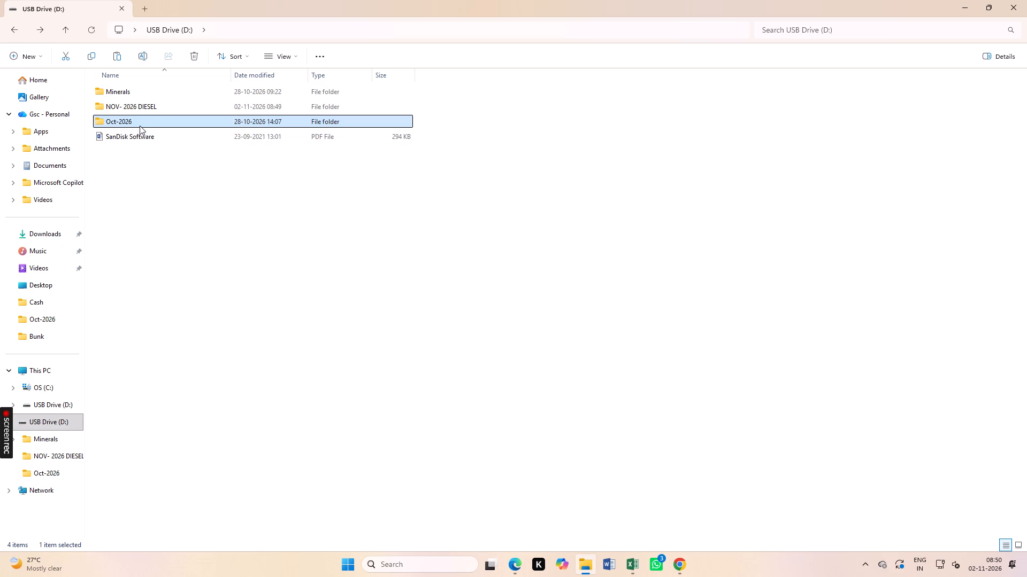
{"action": "double_click", "coordinate": [148, 109]}
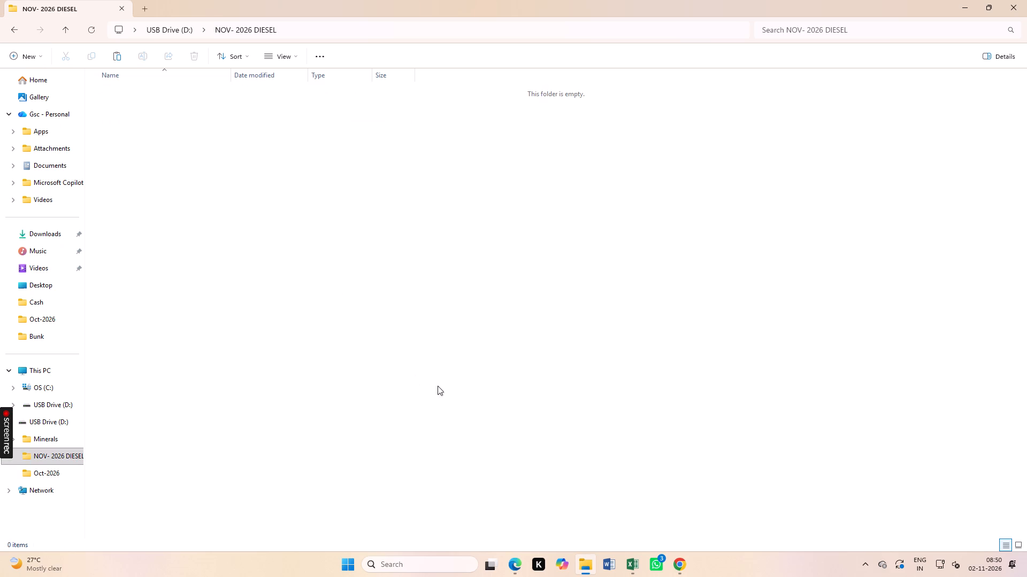
{"action": "left_click", "coordinate": [504, 333]}
{"action": "key", "text": "ctrl+v"}
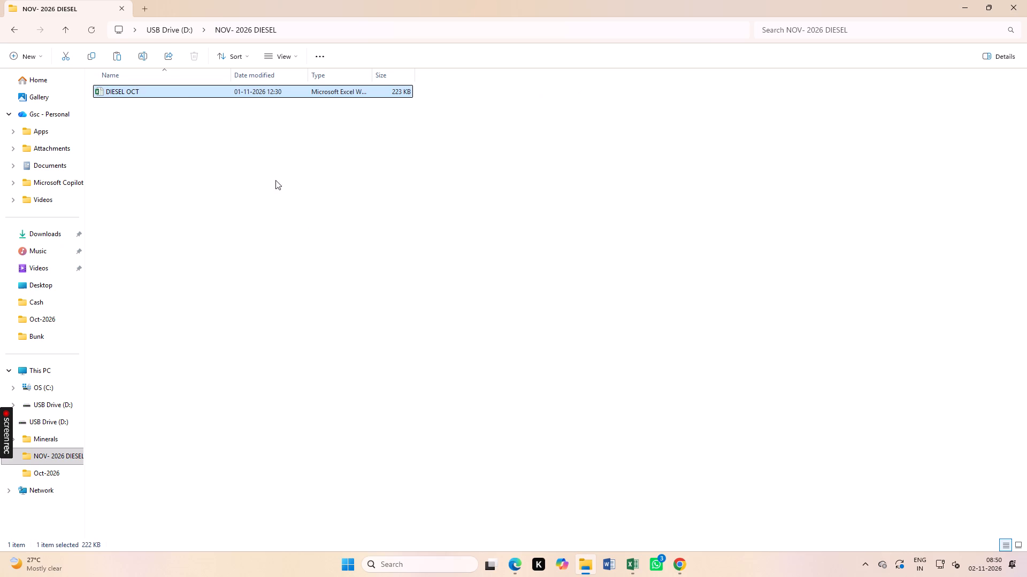
Open the DIESEL OCT workbook from the NOV- 2026 DIESEL folder in Excel.
{"action": "double_click", "coordinate": [174, 95]}
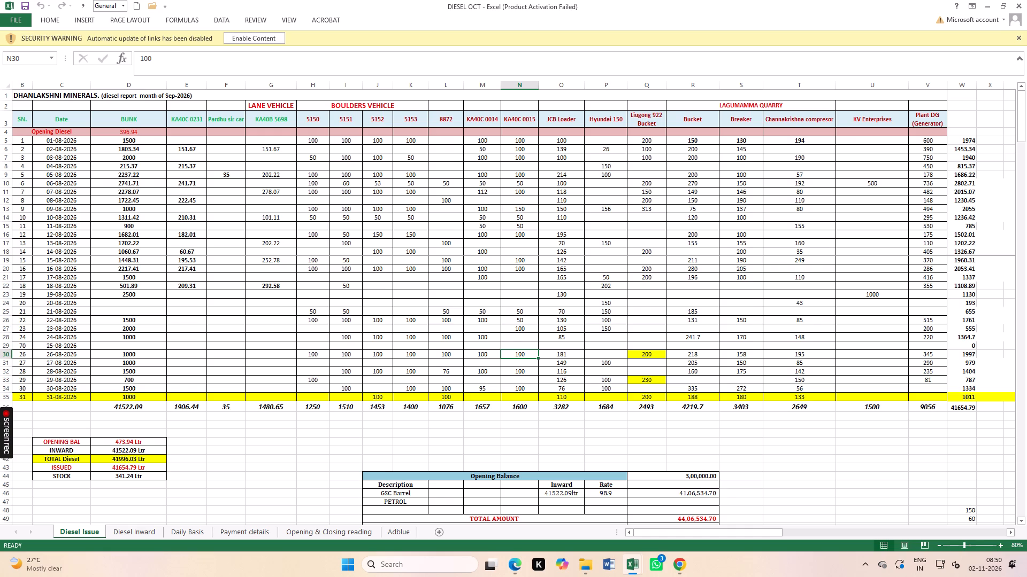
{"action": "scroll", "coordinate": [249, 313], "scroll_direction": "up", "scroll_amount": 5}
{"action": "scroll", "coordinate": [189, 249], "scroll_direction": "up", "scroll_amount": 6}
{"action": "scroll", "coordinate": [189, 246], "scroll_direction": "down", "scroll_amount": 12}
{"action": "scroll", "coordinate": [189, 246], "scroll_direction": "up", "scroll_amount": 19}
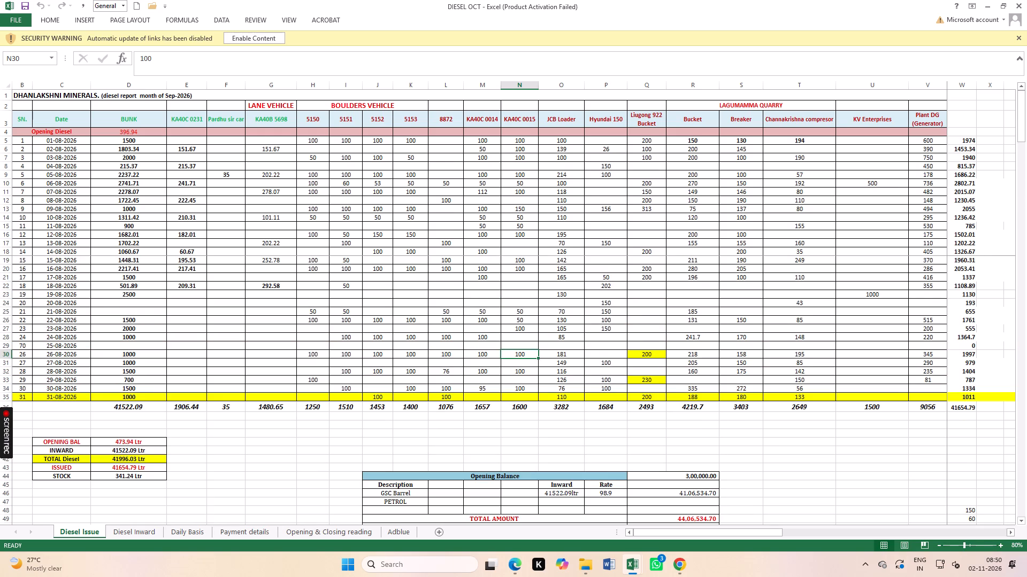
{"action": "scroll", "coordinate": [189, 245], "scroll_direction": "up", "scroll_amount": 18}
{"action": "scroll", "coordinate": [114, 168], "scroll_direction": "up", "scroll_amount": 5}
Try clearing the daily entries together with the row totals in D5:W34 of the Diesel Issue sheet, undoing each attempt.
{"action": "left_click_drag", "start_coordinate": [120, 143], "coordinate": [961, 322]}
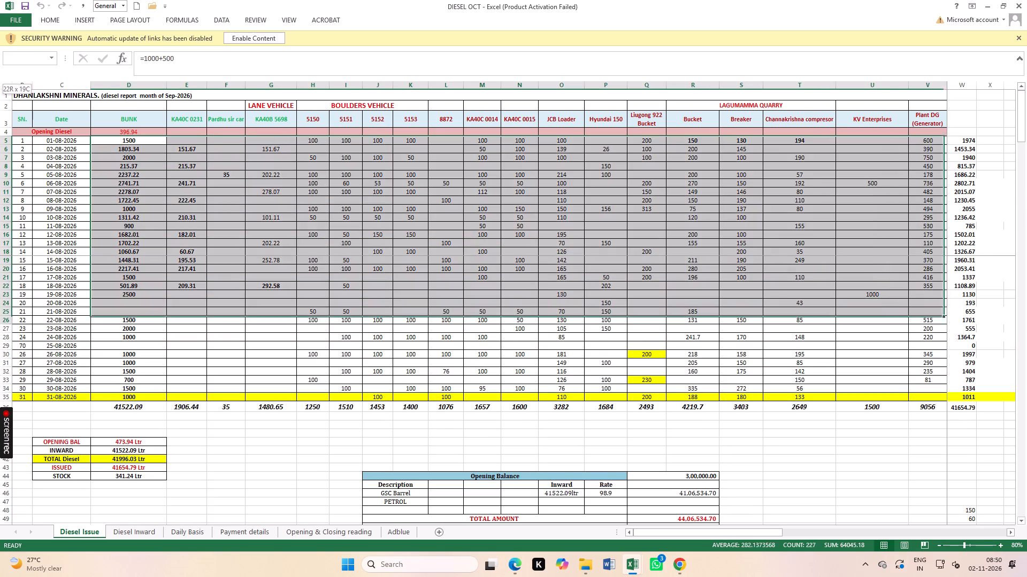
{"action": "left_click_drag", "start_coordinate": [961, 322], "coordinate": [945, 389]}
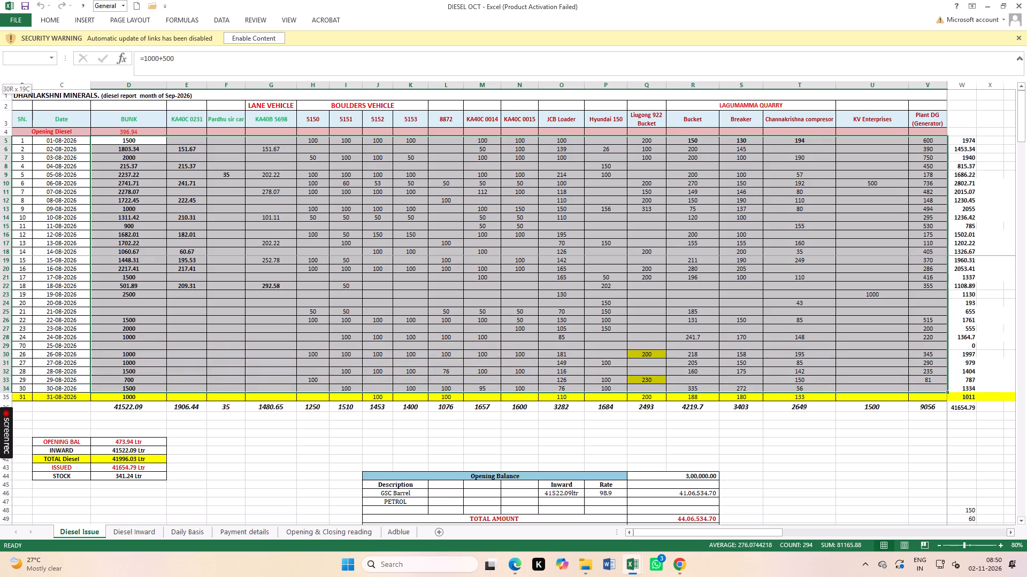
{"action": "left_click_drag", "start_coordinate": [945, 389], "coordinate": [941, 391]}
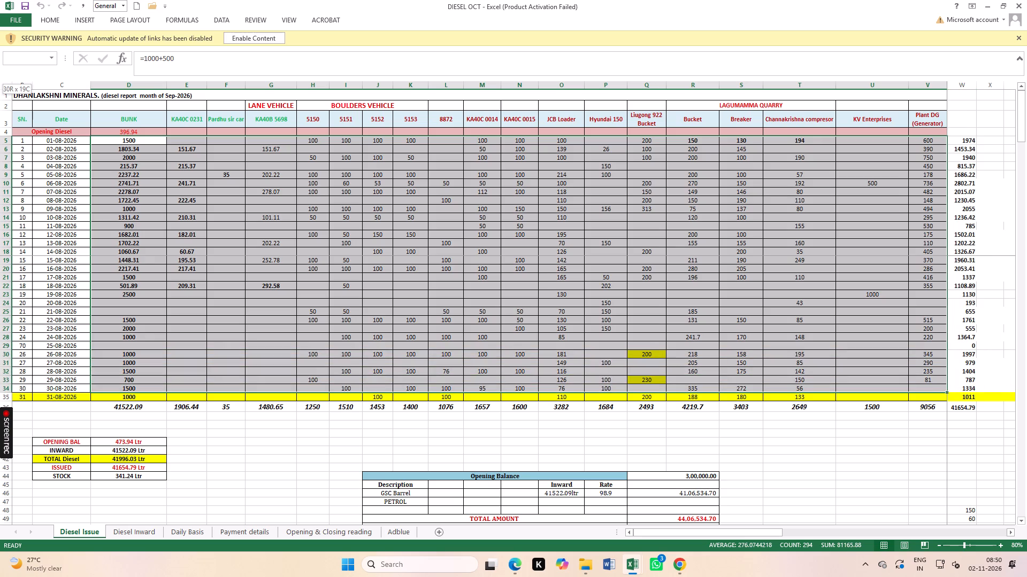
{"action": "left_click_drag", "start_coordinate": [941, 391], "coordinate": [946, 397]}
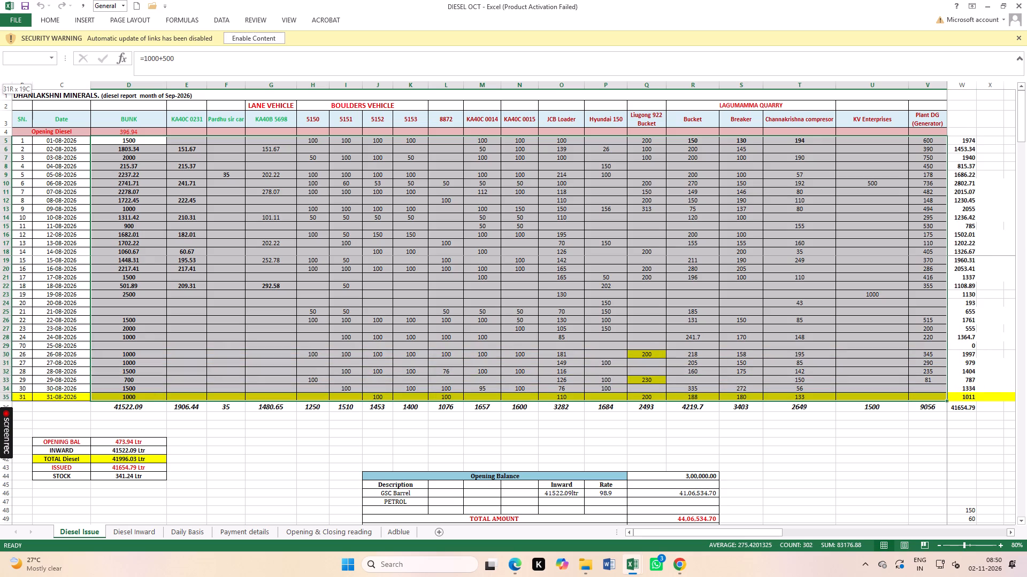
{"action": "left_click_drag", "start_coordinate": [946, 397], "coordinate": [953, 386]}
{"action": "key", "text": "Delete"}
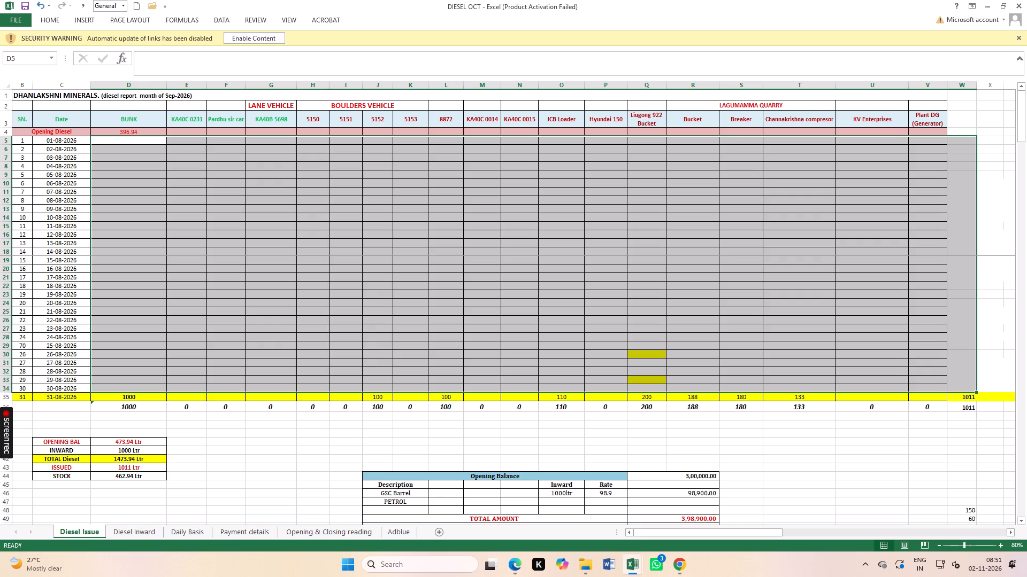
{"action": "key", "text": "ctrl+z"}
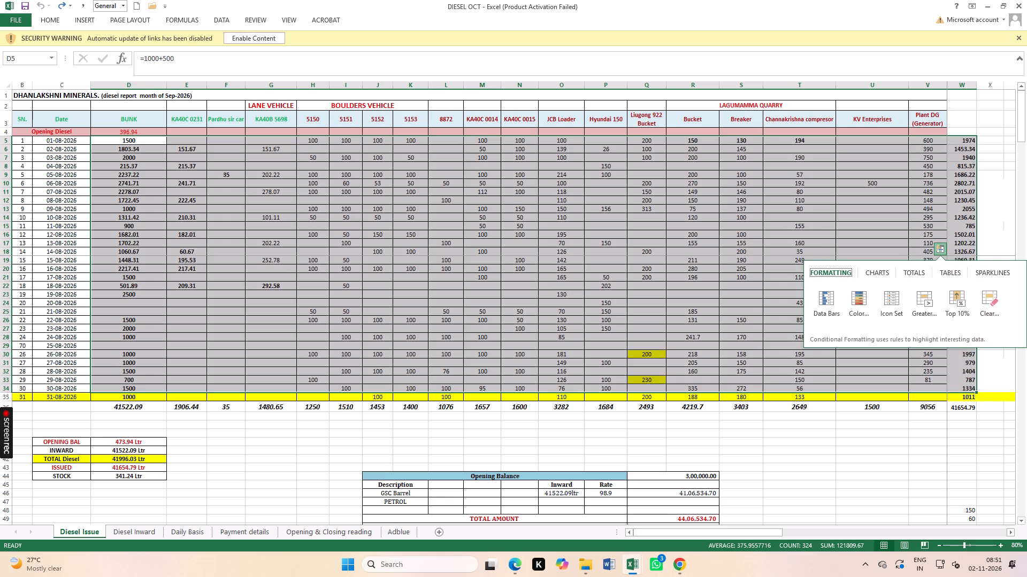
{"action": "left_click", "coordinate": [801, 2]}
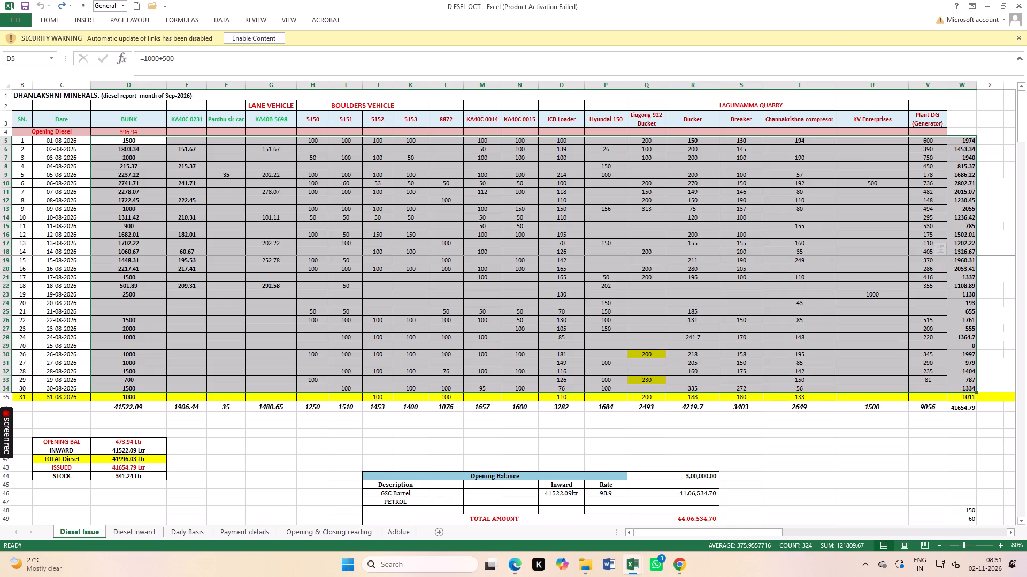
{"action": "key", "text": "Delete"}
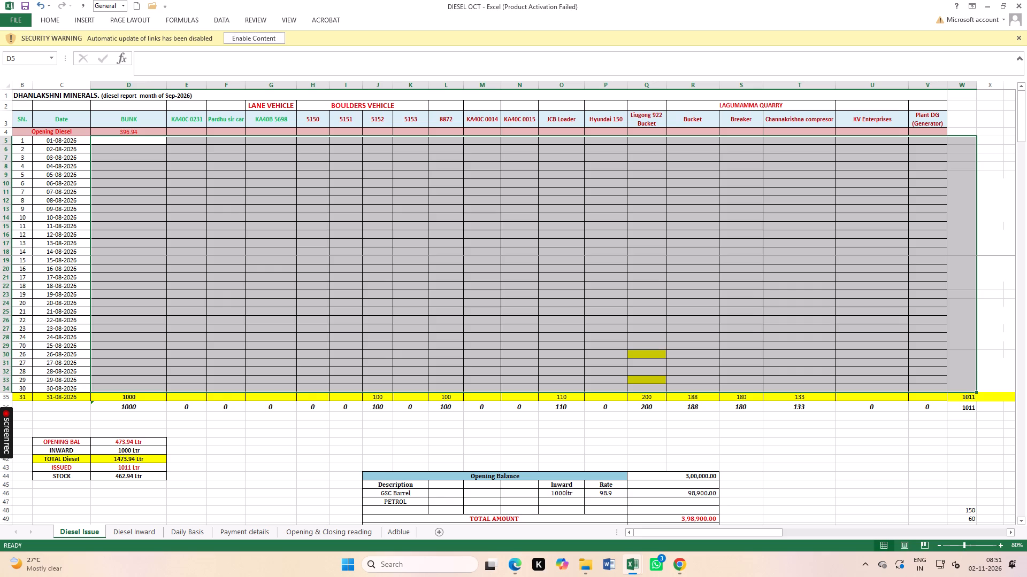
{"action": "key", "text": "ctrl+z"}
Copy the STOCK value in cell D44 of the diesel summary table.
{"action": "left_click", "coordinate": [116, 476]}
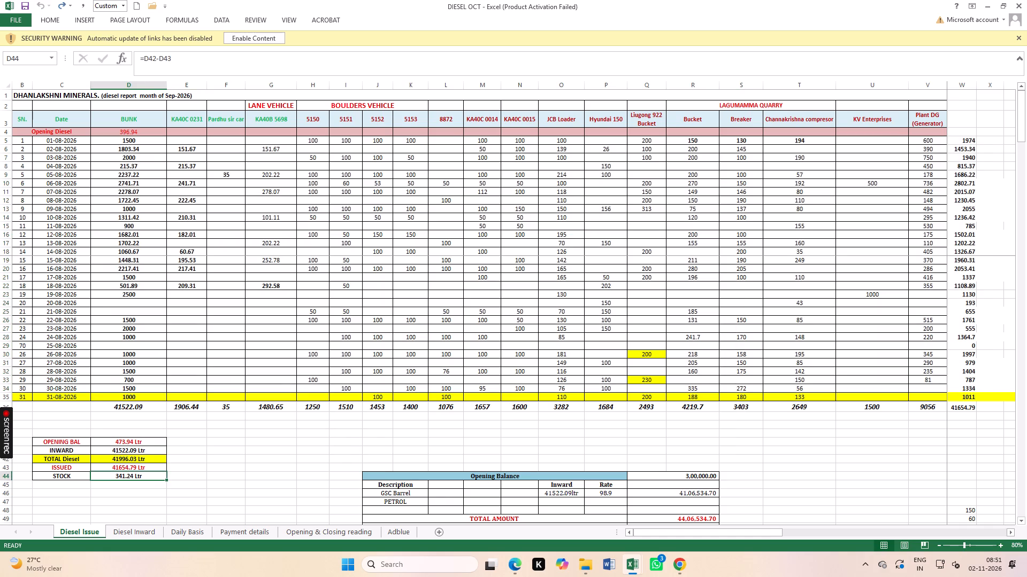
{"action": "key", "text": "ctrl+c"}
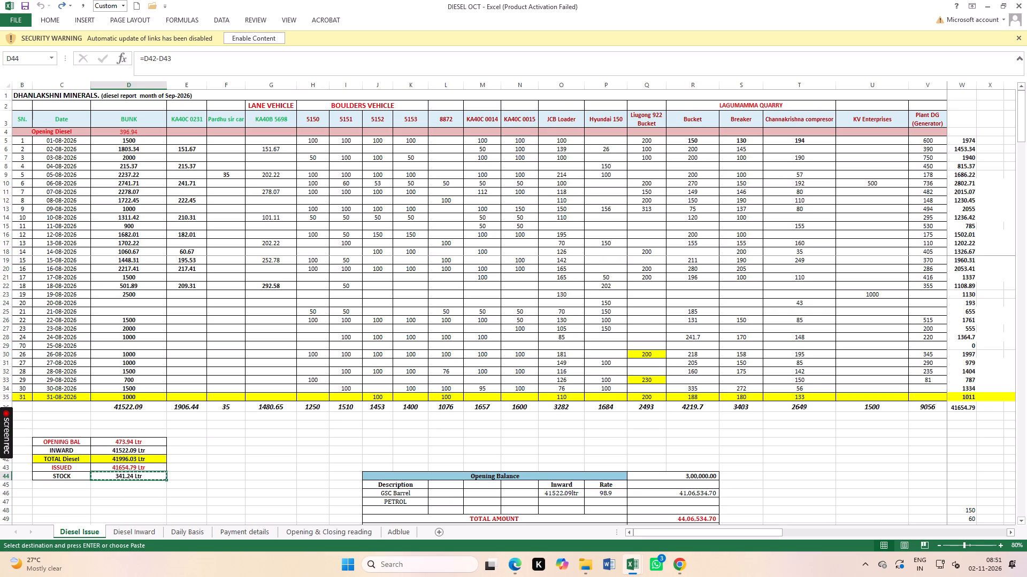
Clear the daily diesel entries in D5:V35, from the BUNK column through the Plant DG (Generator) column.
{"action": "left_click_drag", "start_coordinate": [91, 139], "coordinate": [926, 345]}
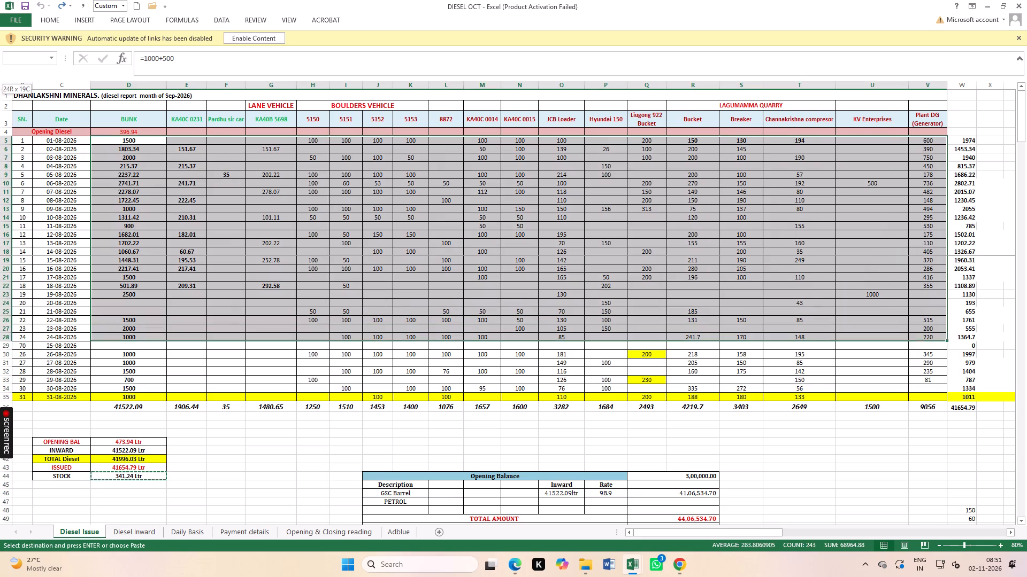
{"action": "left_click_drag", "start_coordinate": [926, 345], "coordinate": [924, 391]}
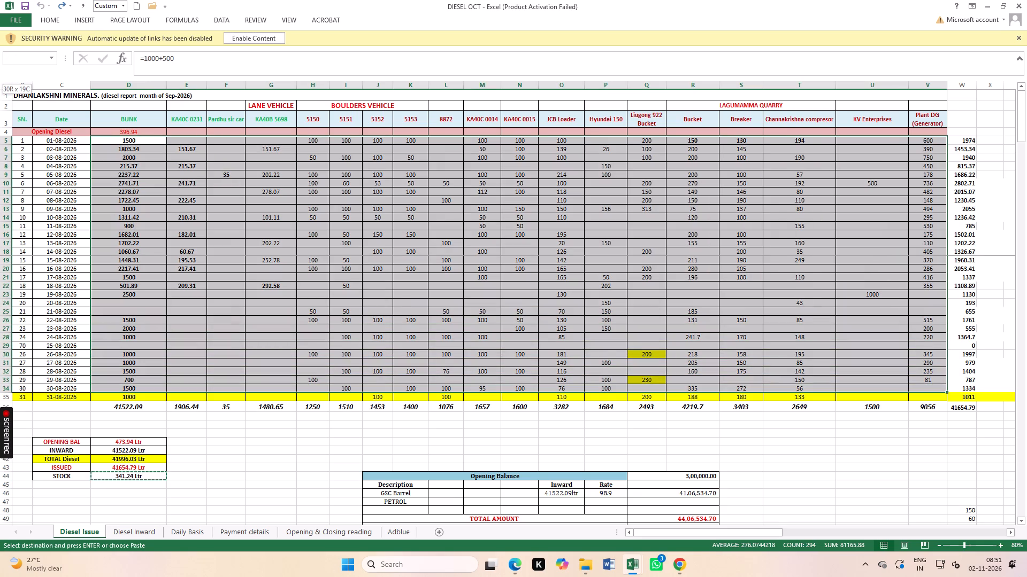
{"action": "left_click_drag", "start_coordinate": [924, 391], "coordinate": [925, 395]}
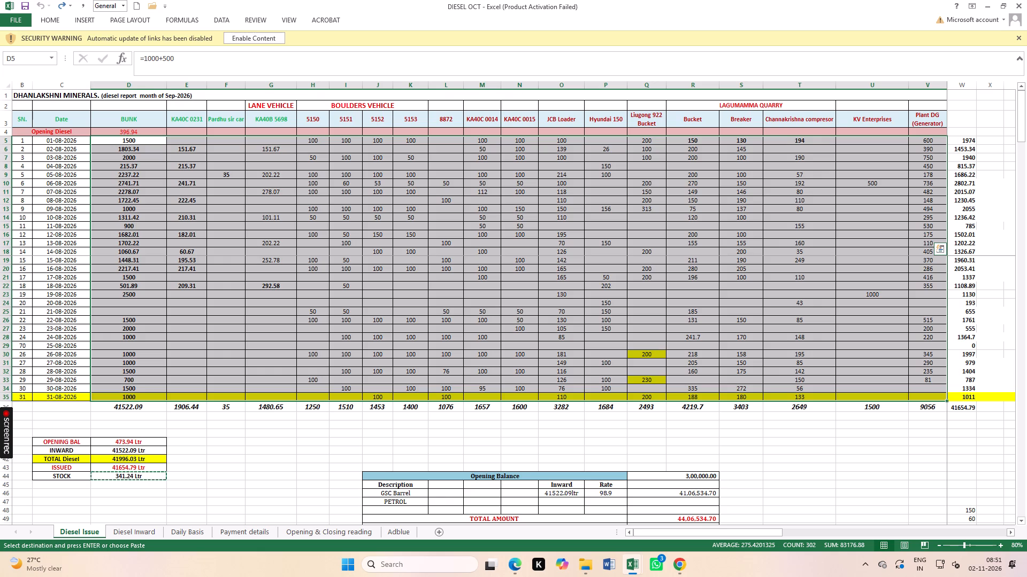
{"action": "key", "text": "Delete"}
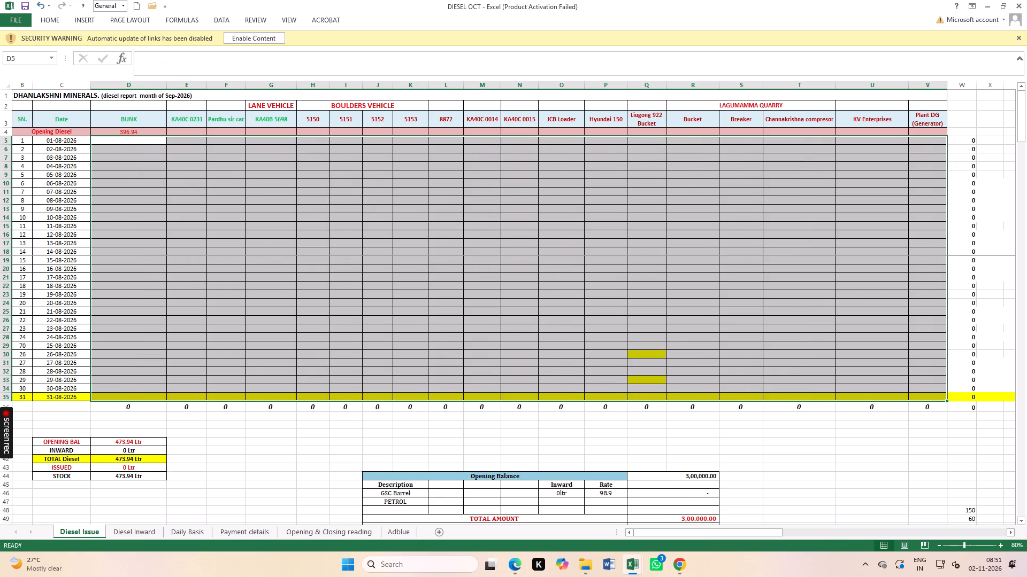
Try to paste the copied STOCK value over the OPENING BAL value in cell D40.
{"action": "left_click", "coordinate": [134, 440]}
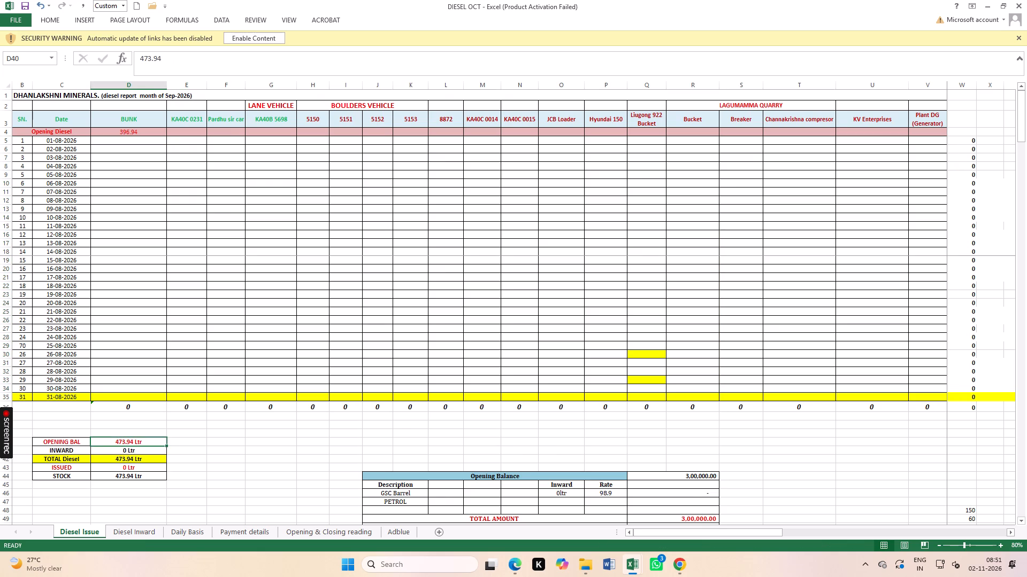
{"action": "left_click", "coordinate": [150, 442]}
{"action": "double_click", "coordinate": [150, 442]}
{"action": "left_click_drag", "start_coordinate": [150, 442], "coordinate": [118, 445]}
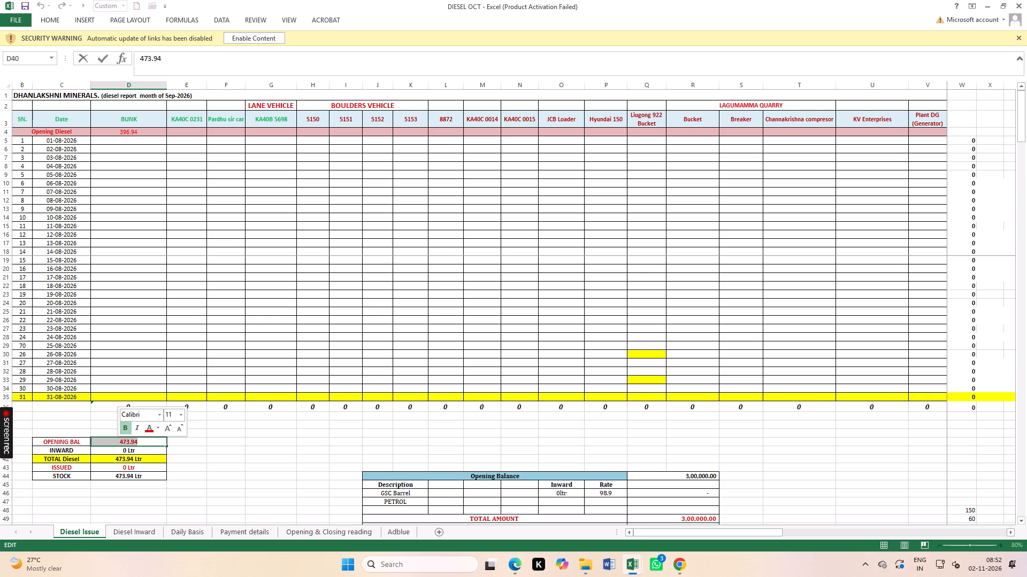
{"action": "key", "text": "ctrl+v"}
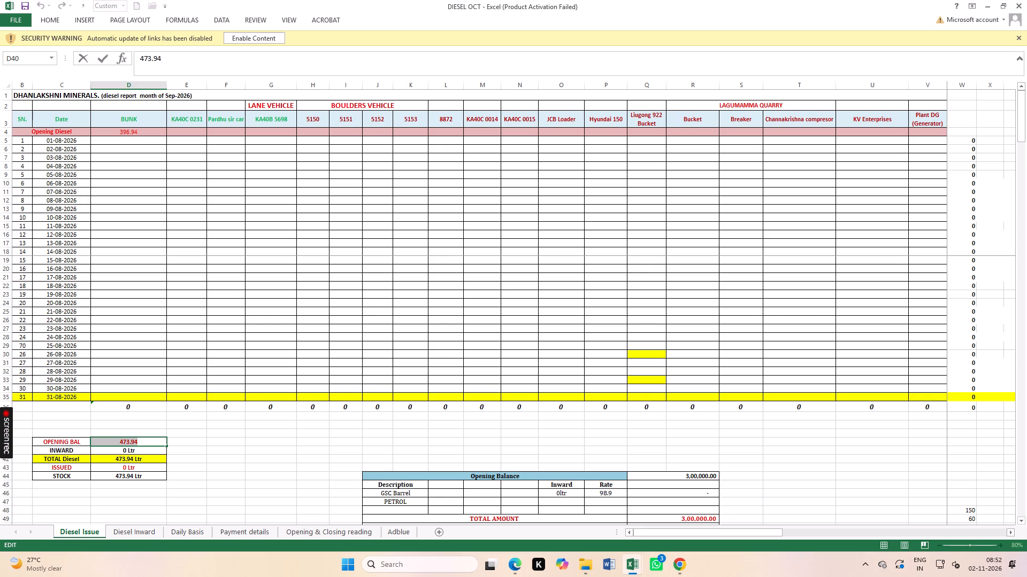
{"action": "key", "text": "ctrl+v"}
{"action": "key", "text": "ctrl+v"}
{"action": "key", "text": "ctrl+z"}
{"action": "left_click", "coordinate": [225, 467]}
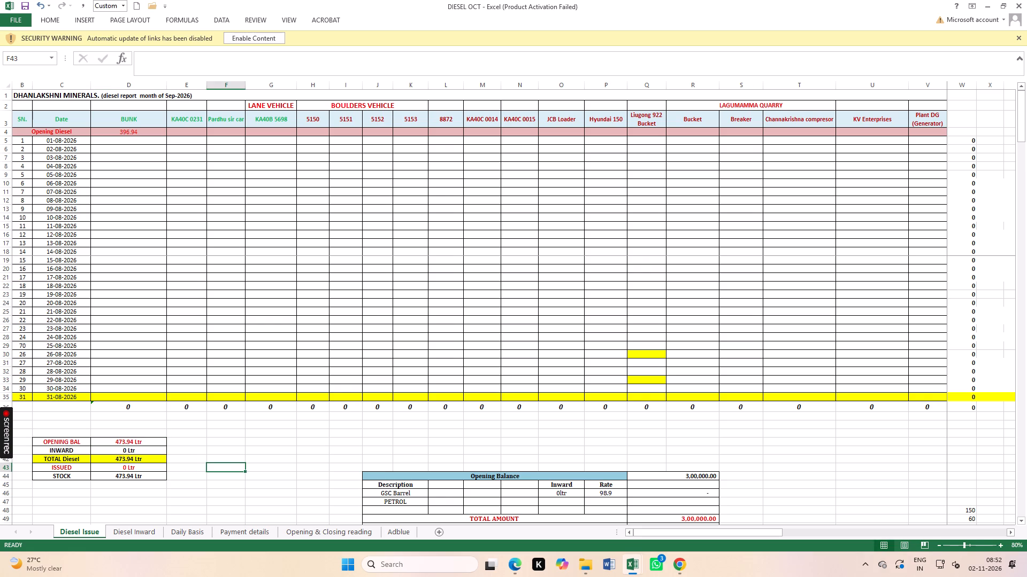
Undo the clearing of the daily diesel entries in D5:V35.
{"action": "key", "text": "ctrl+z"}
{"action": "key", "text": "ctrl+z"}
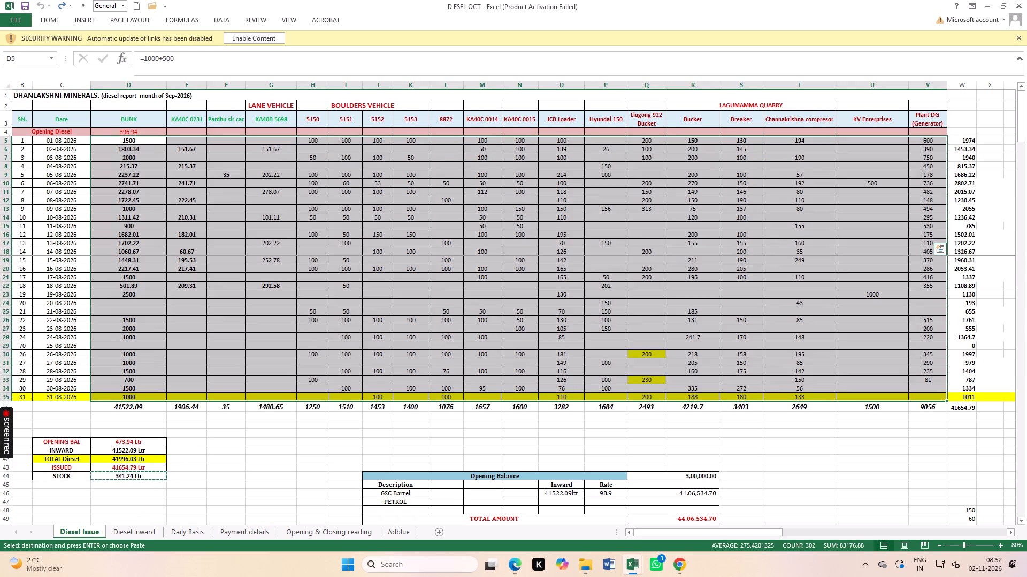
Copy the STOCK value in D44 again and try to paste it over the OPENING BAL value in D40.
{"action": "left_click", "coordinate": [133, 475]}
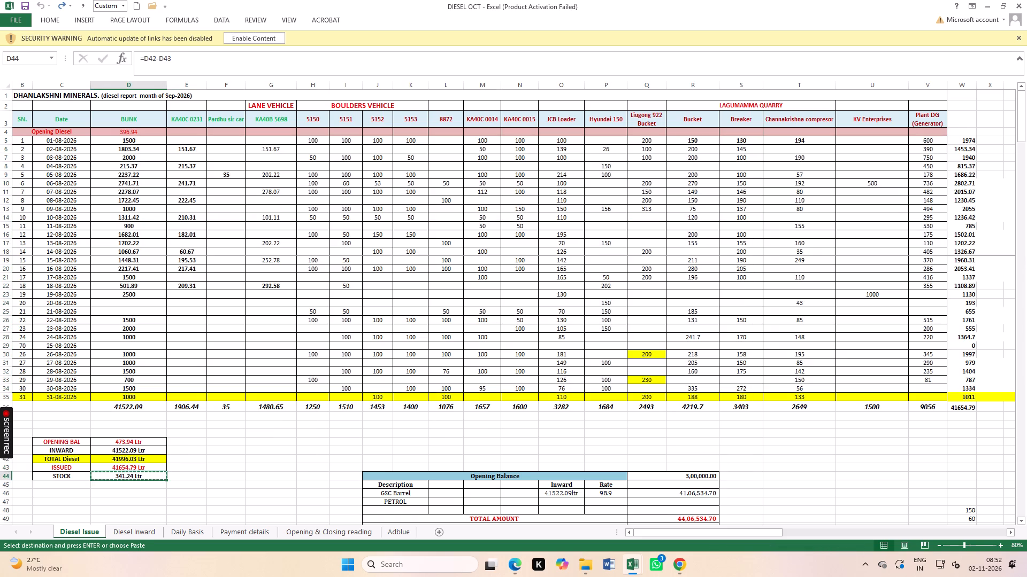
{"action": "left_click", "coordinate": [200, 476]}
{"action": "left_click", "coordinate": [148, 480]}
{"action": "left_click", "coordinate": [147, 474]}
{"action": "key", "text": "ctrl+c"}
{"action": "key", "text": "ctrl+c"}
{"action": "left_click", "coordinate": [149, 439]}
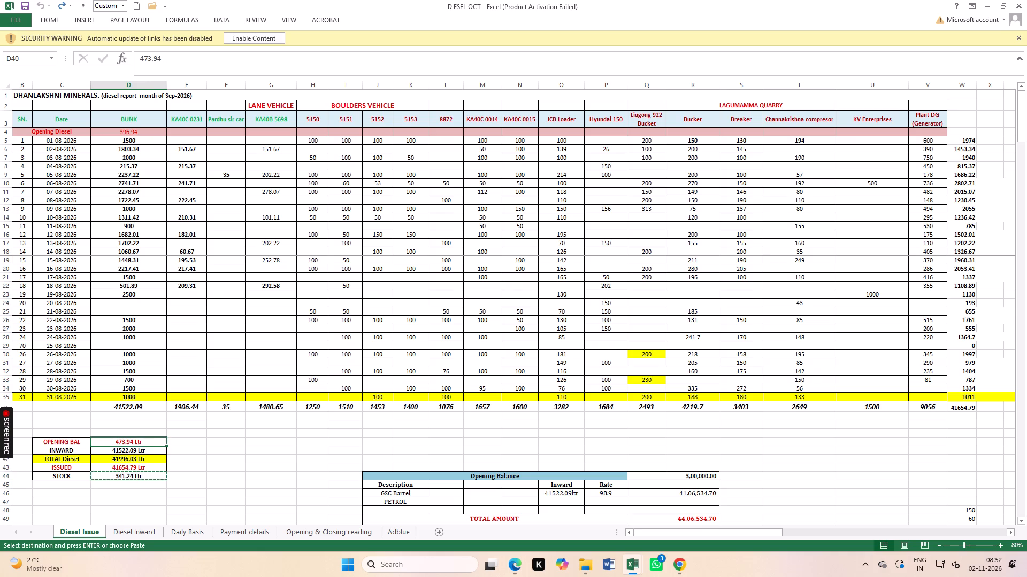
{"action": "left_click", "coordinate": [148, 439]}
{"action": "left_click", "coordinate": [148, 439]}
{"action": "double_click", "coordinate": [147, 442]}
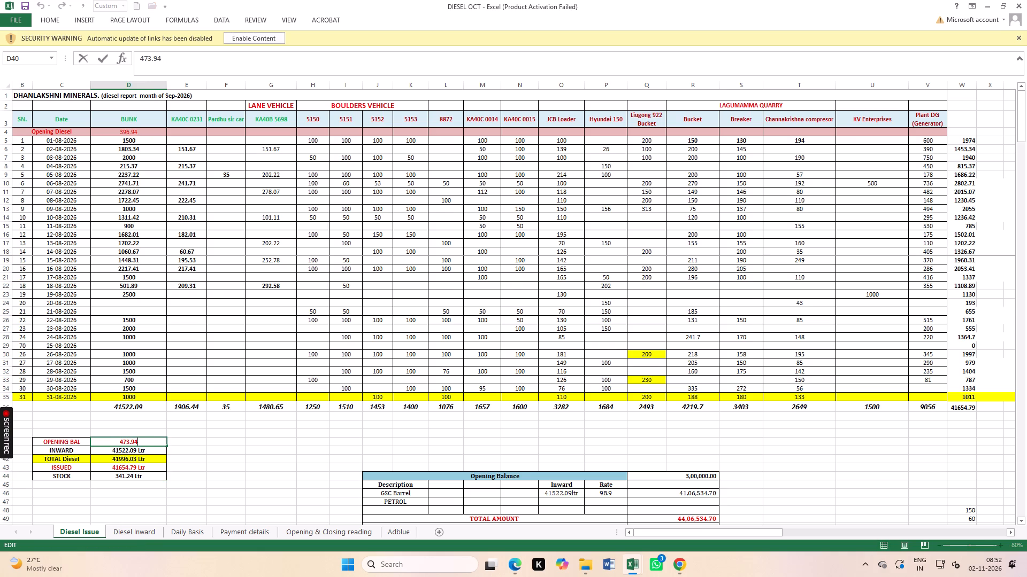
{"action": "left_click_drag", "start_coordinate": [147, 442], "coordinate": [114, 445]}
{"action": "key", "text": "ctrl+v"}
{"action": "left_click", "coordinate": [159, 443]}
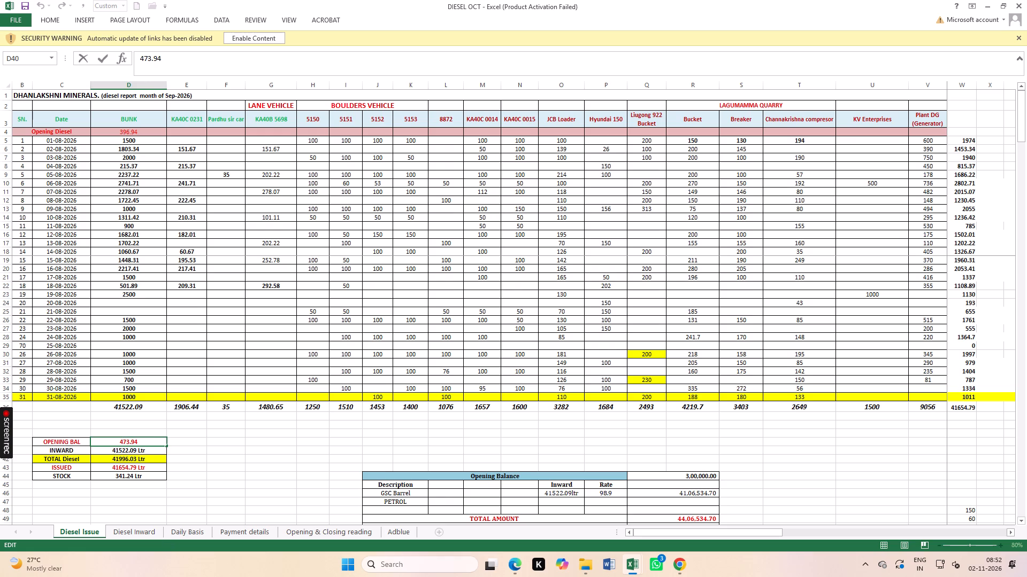
Clear all daily diesel entries in D5:V35 of the Diesel Issue sheet, keeping the dates and the row totals in column W.
{"action": "left_click_drag", "start_coordinate": [98, 394], "coordinate": [689, 170]}
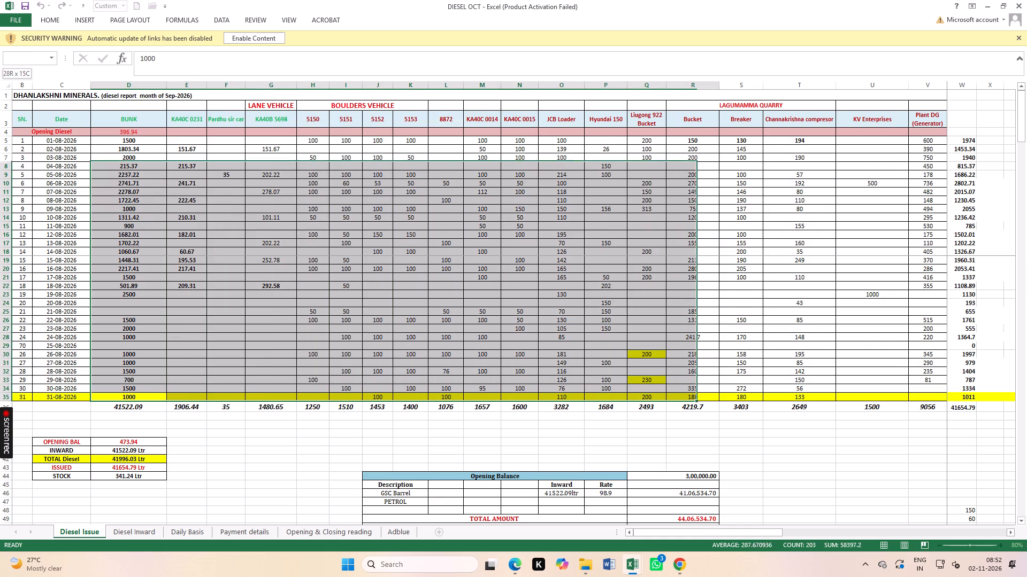
{"action": "left_click_drag", "start_coordinate": [689, 170], "coordinate": [867, 146]}
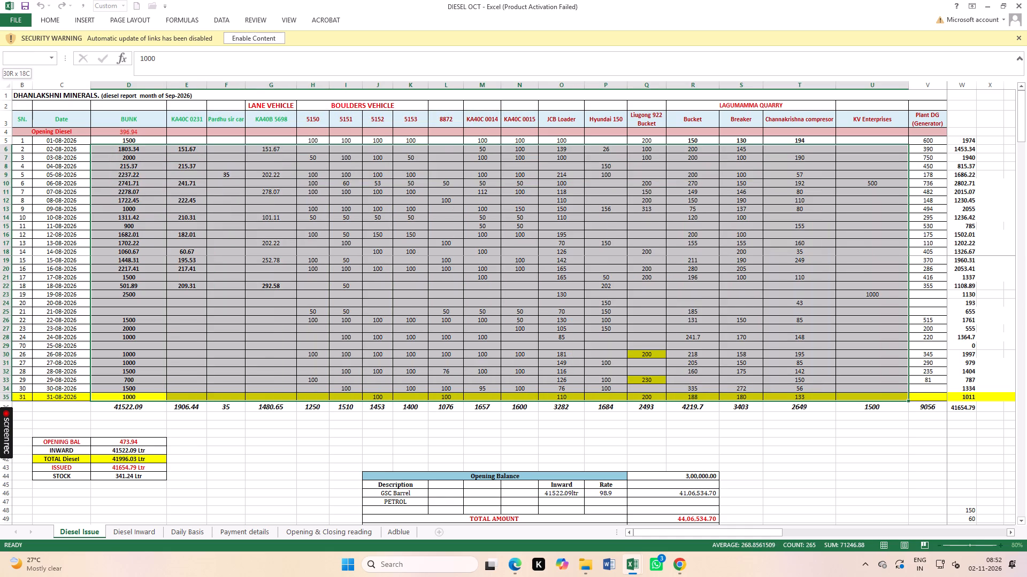
{"action": "left_click_drag", "start_coordinate": [867, 146], "coordinate": [916, 141]}
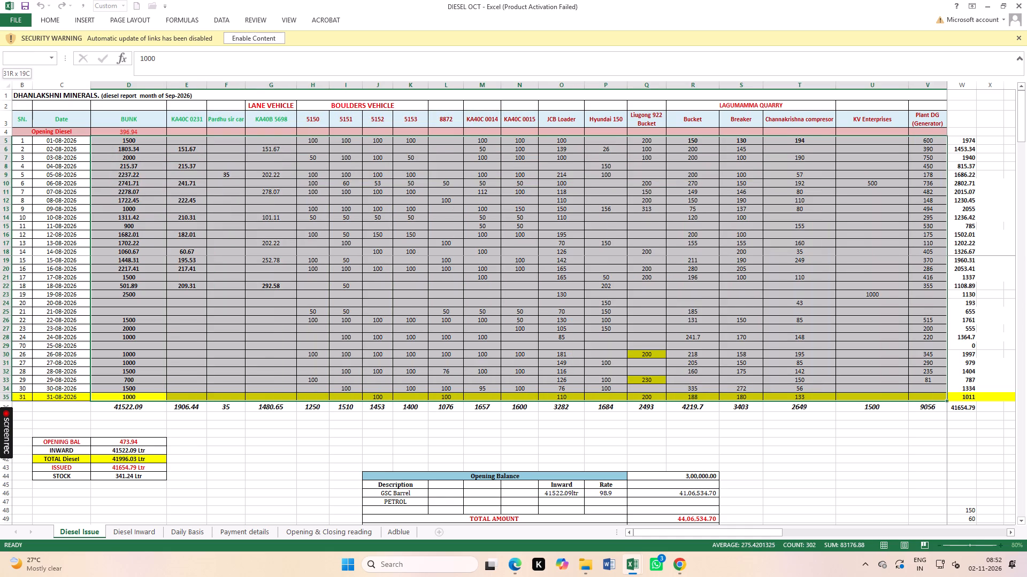
{"action": "left_click_drag", "start_coordinate": [916, 141], "coordinate": [917, 141]}
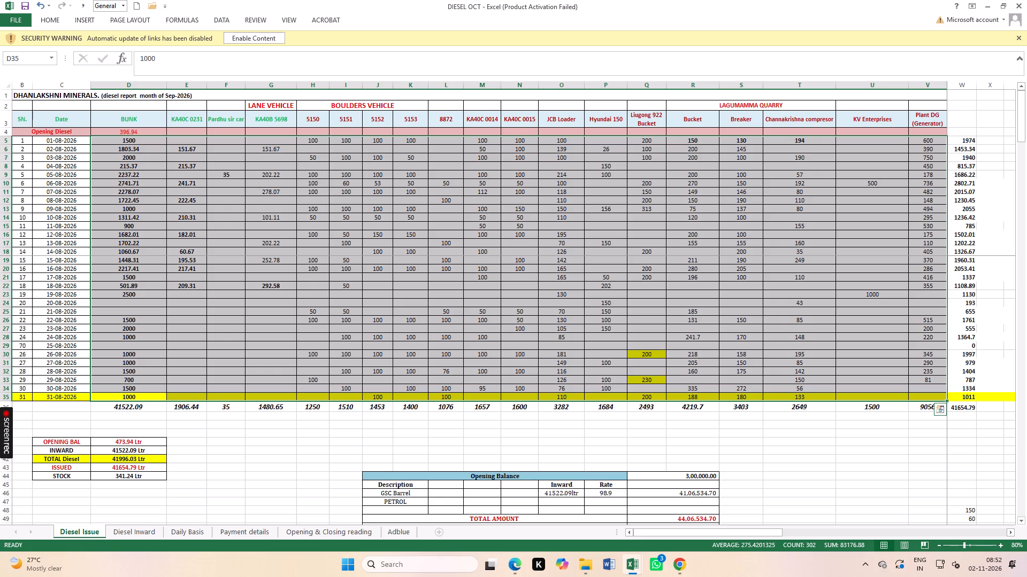
{"action": "key", "text": "Delete"}
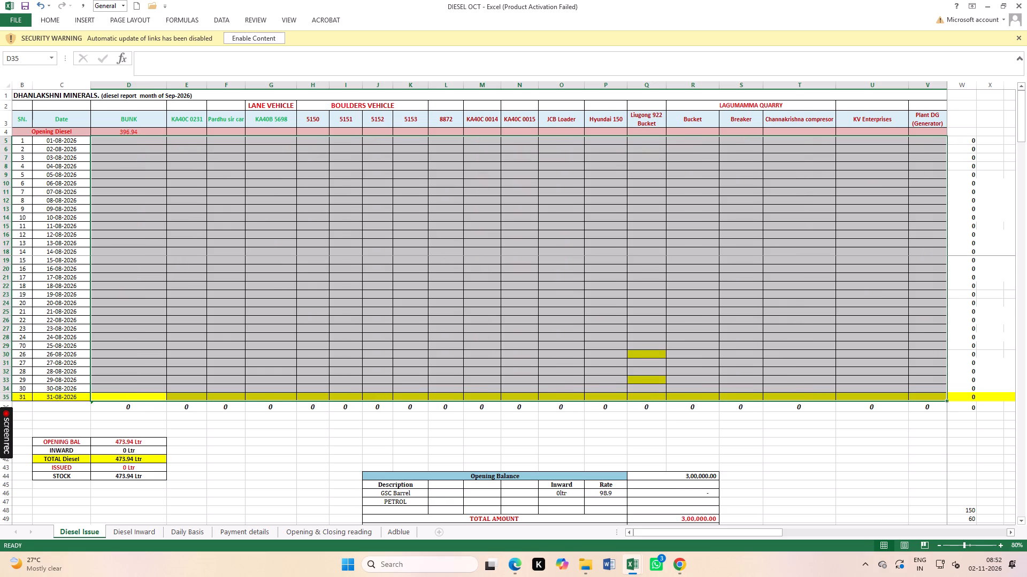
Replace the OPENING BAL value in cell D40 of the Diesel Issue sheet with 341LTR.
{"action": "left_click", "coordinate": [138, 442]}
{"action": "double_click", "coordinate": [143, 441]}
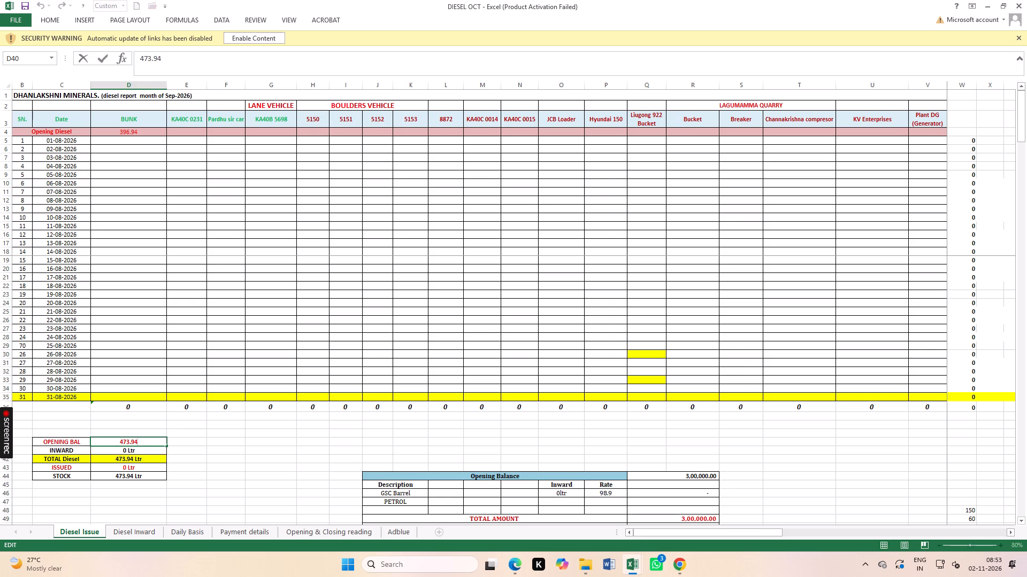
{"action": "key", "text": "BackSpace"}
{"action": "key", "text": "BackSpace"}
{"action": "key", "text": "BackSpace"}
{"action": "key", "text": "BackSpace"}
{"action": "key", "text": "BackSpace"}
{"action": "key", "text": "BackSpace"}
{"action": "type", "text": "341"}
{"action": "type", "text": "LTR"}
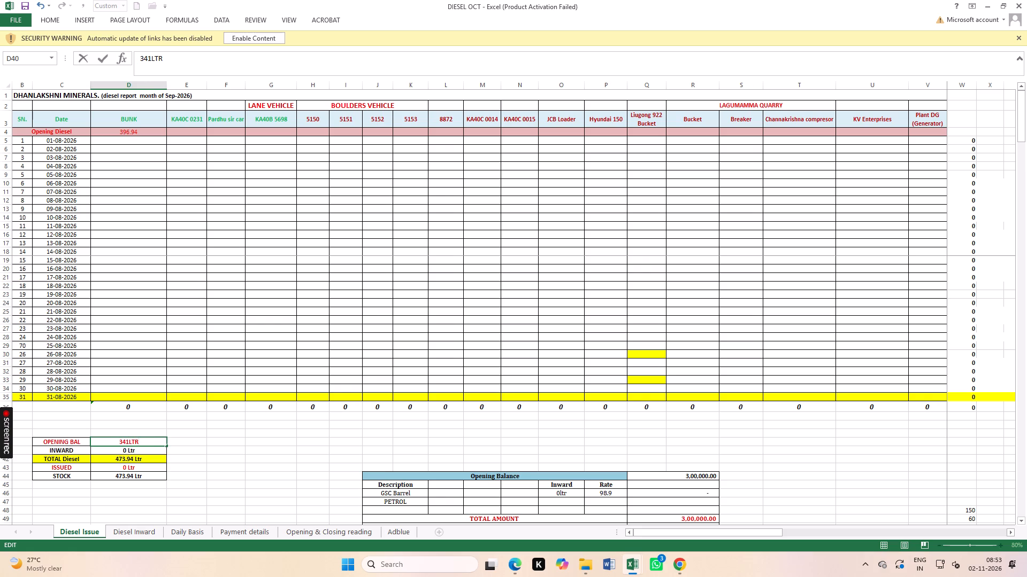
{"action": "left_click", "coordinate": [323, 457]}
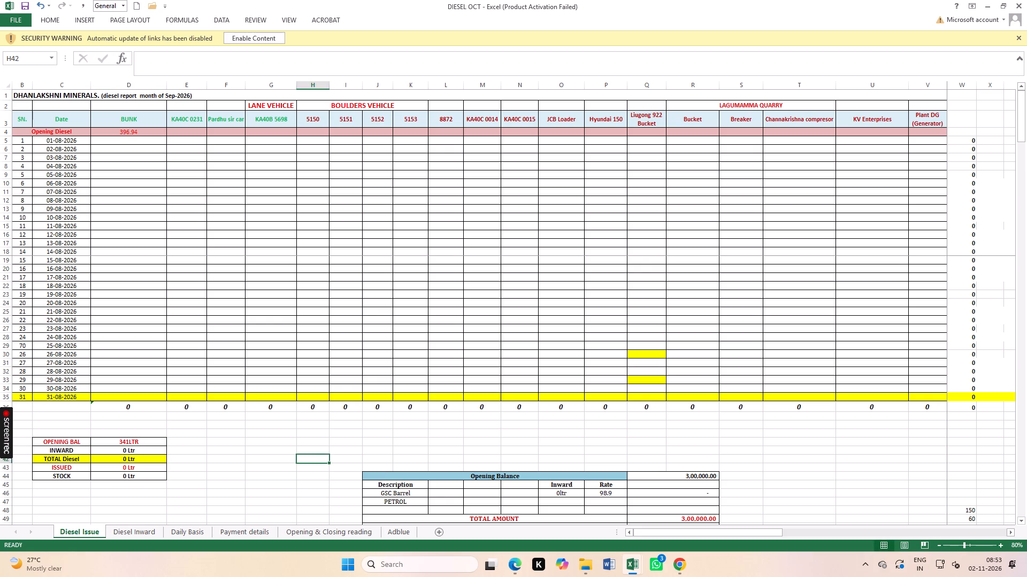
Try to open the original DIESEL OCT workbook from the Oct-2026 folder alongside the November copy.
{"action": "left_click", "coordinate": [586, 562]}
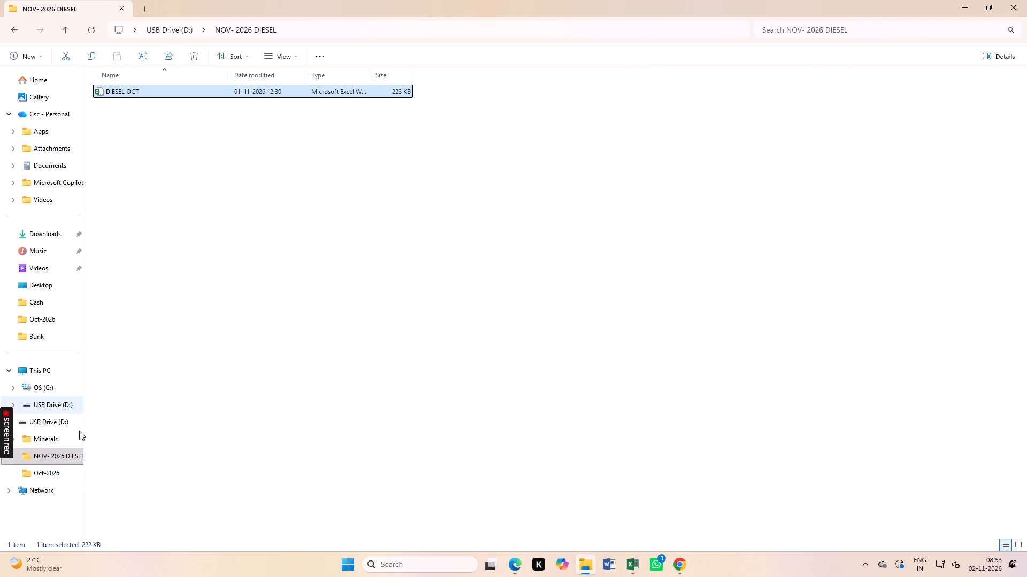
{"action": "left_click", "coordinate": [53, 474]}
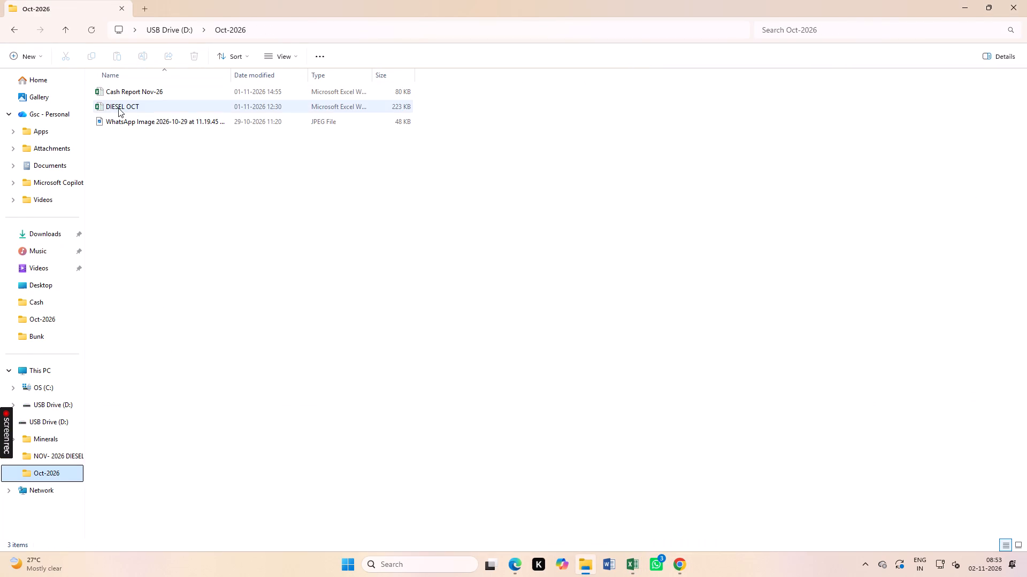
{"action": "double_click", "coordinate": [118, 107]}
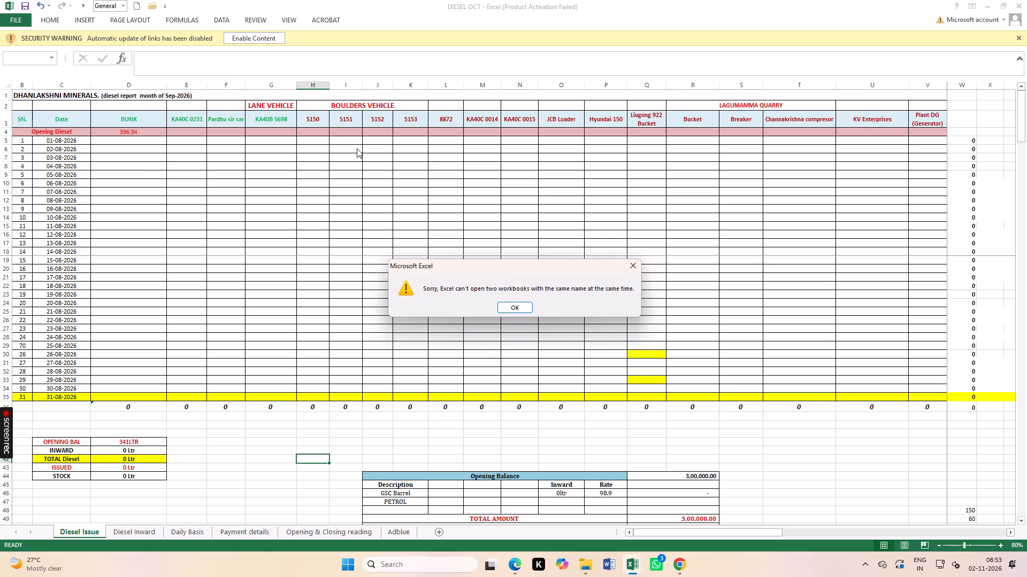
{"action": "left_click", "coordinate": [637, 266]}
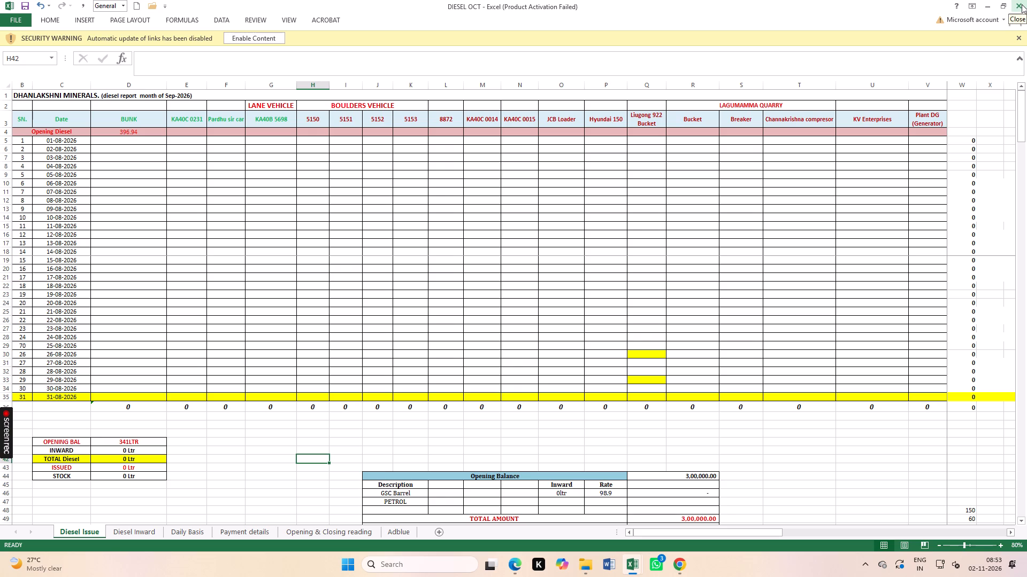
Close the edited November copy of DIESEL OCT without saving its changes.
{"action": "left_click", "coordinate": [1022, 4]}
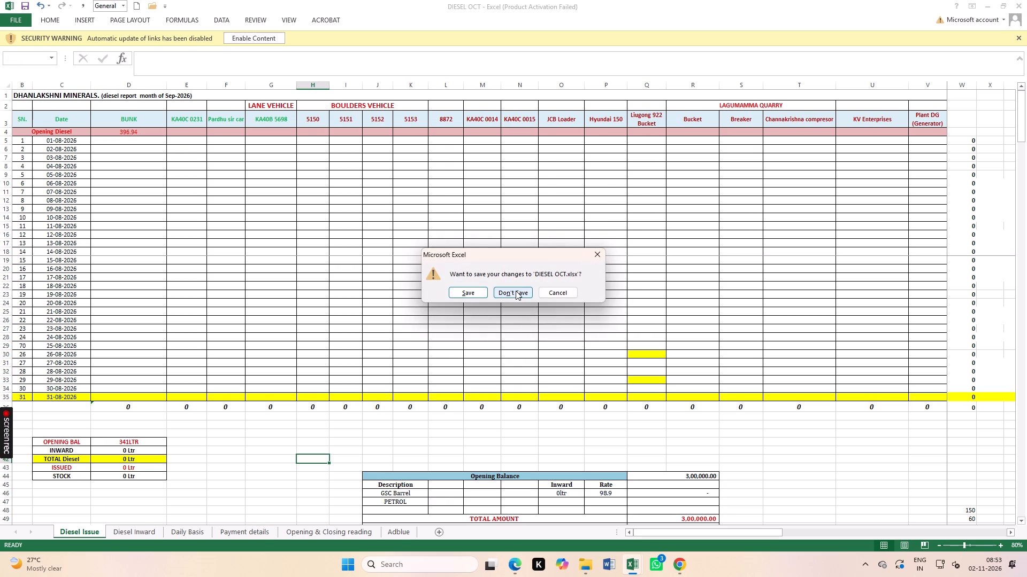
{"action": "left_click", "coordinate": [516, 291]}
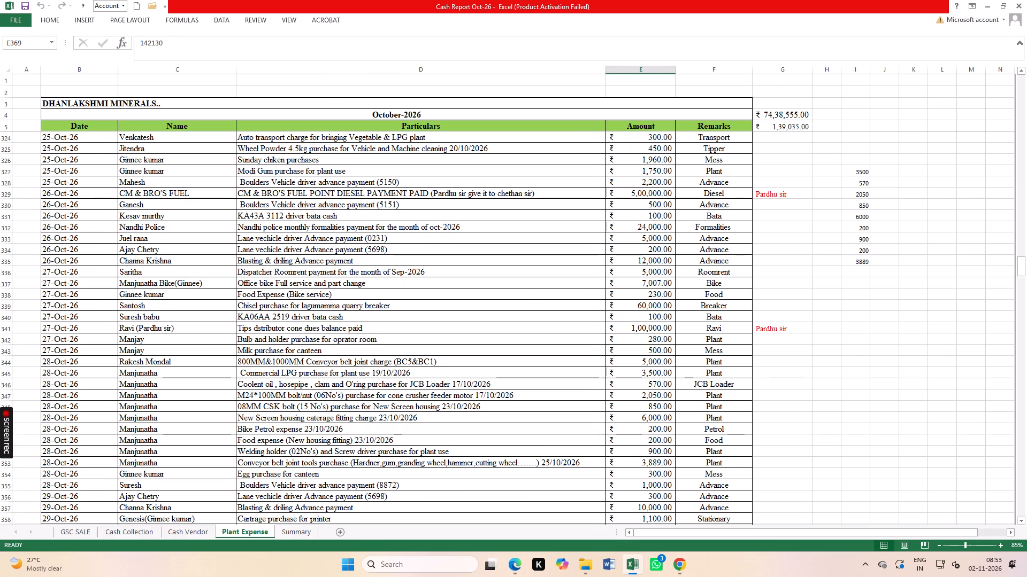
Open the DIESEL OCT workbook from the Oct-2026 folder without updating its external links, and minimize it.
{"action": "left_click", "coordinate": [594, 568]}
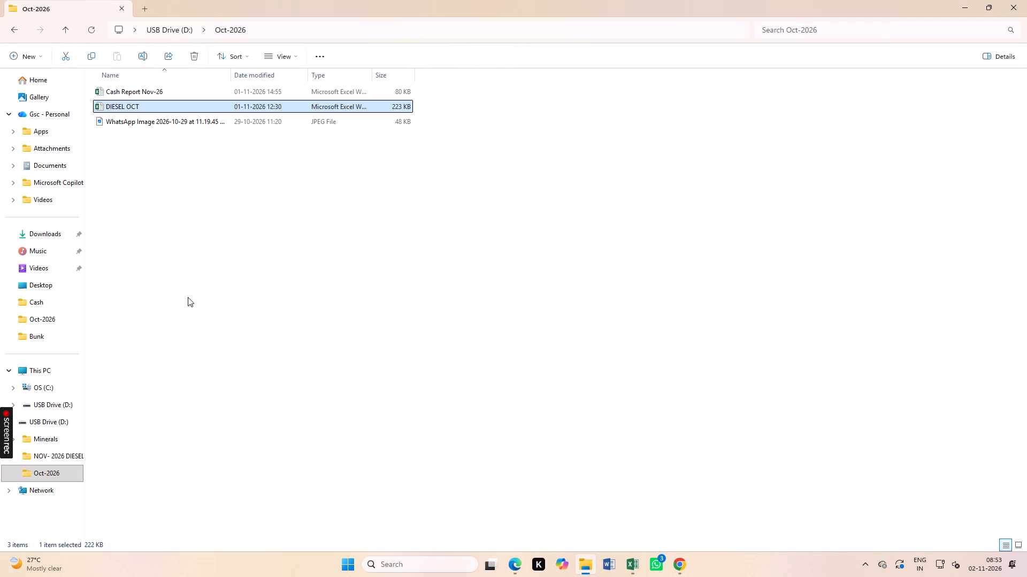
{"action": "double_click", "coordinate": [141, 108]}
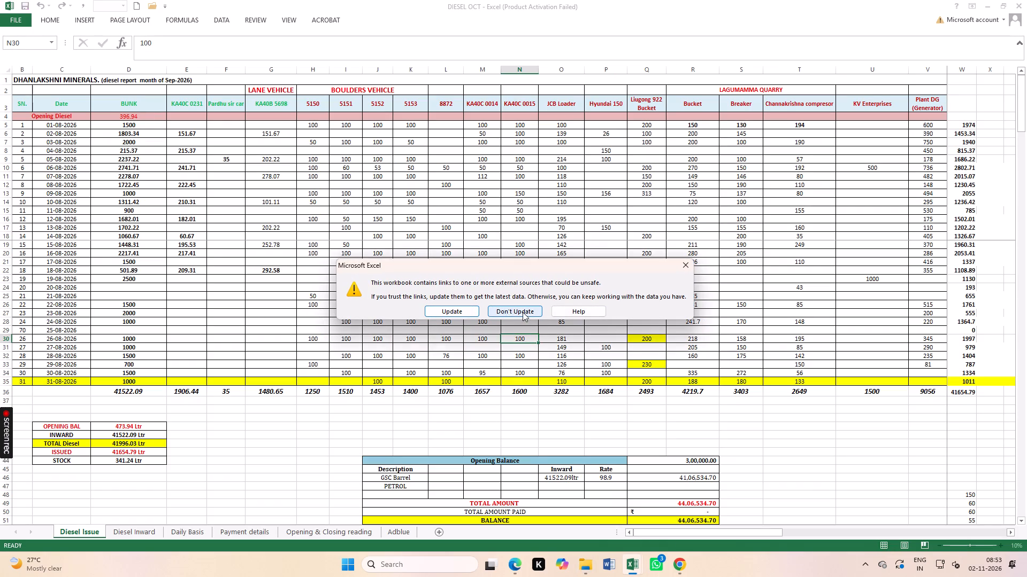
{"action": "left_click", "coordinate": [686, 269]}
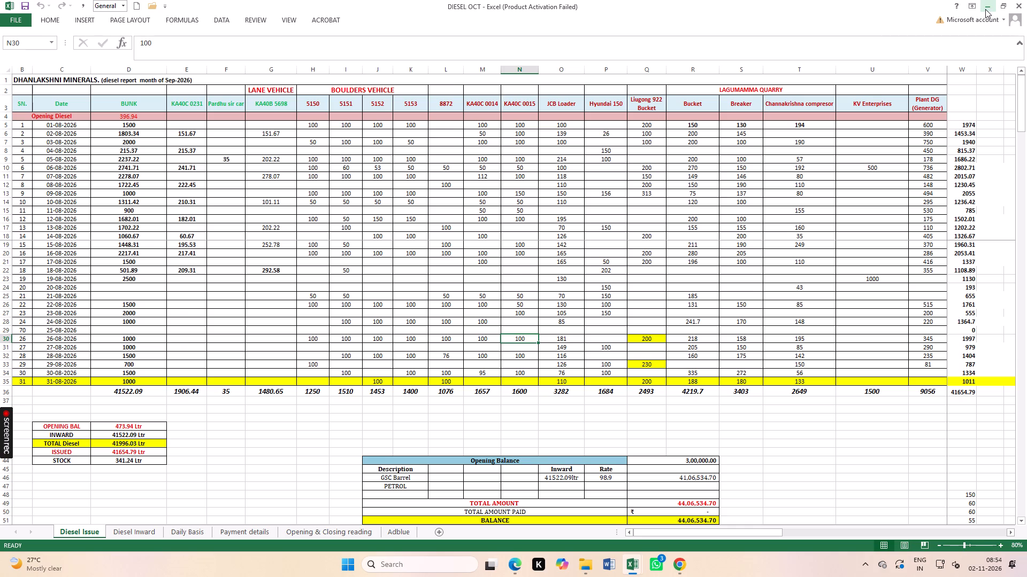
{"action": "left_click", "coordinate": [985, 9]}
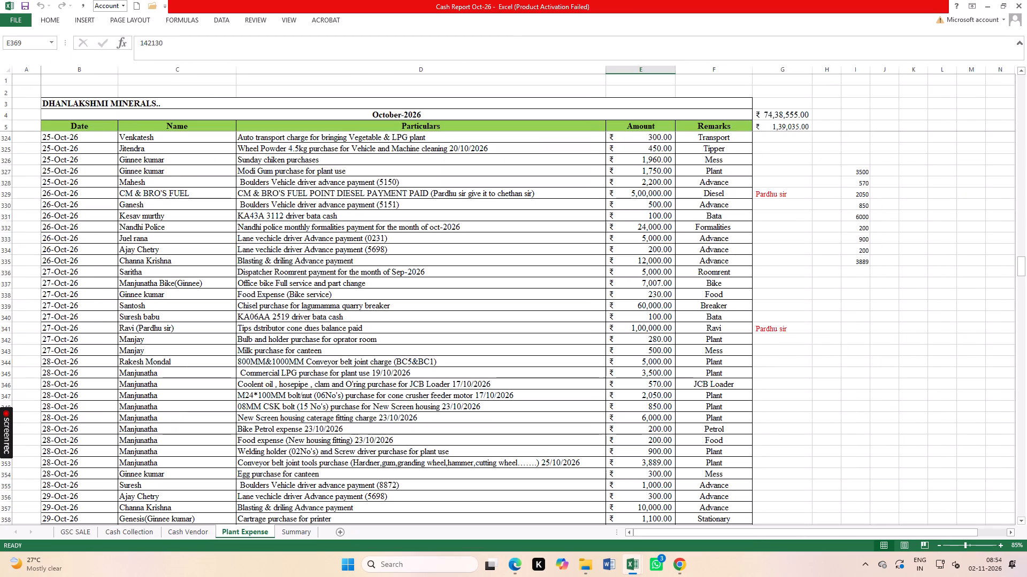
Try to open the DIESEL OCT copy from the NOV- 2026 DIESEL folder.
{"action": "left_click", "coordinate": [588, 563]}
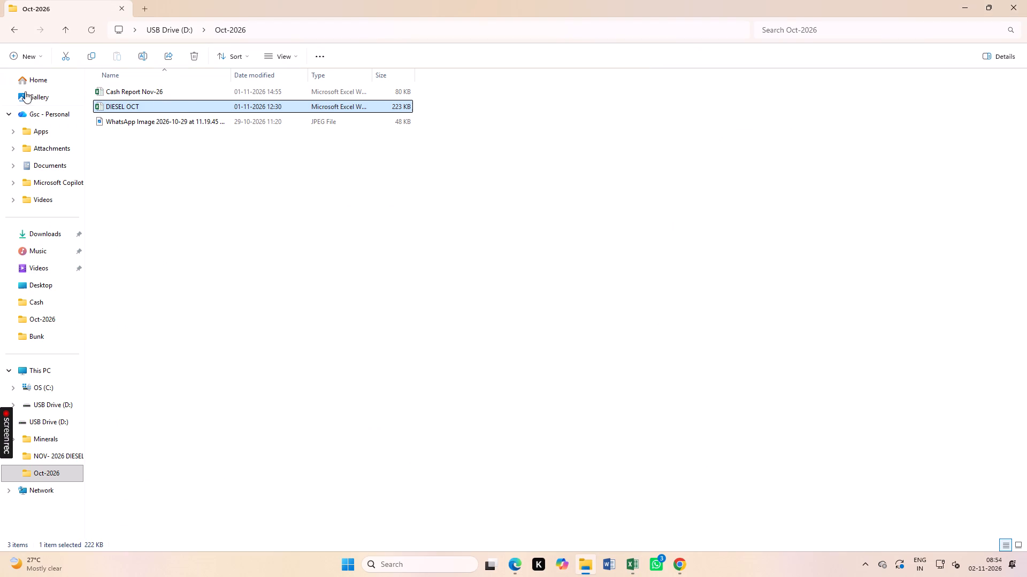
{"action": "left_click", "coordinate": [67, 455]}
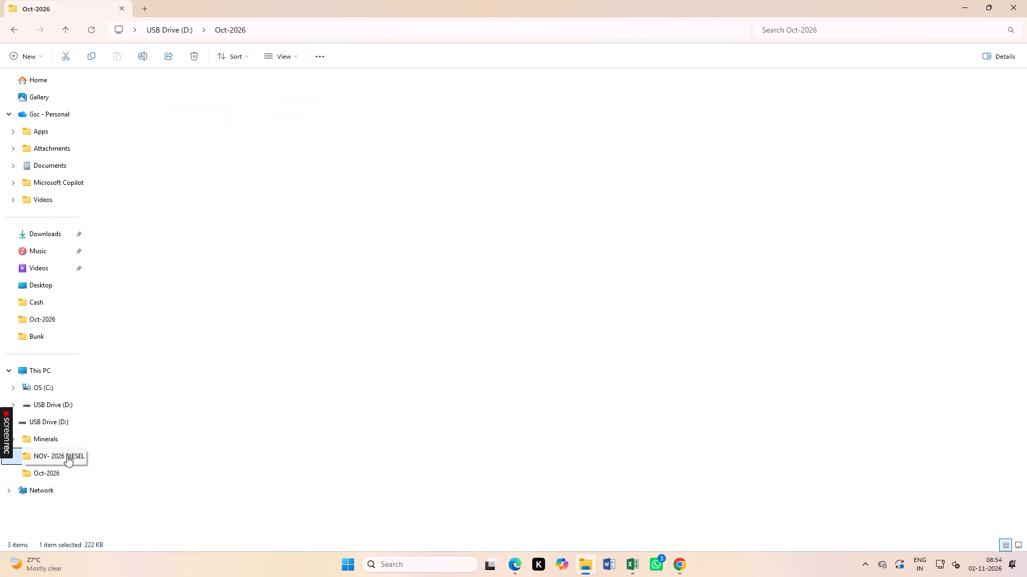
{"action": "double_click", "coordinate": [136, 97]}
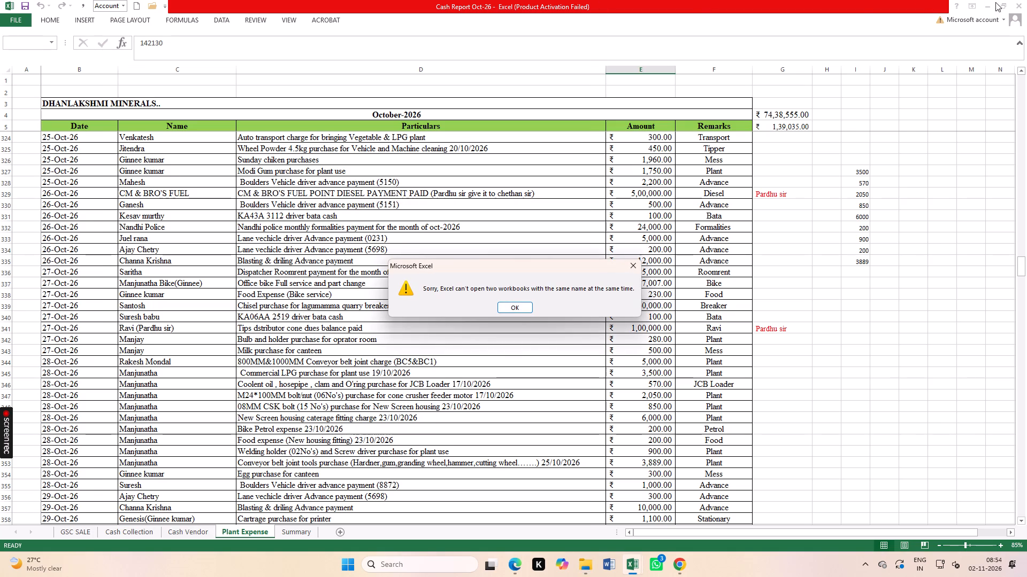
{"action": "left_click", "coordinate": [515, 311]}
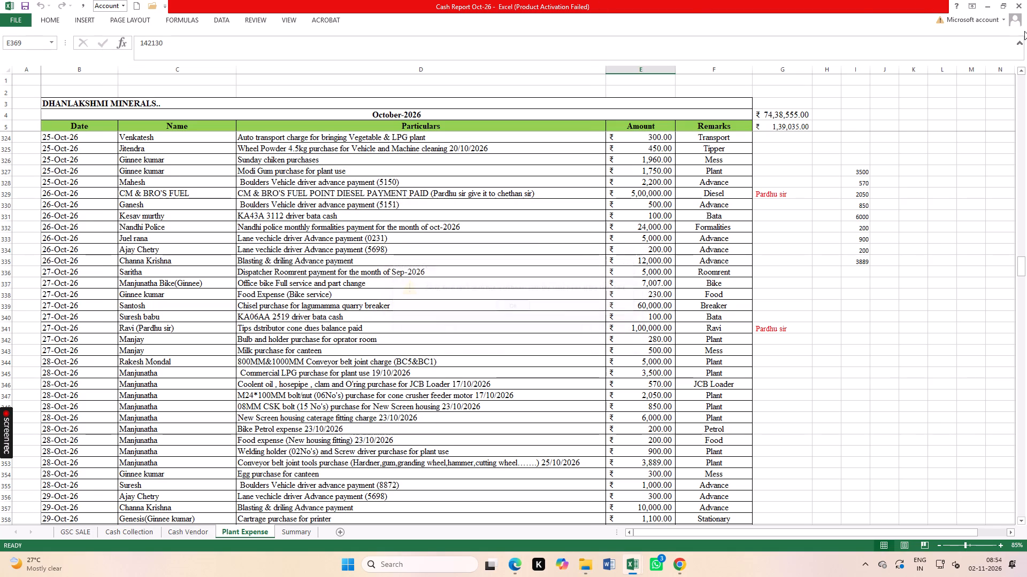
Close all open windows, including the Cash Report Oct-26 workbook and the browser, discarding any changes to DIESEL OCT.
{"action": "left_click", "coordinate": [1019, 4]}
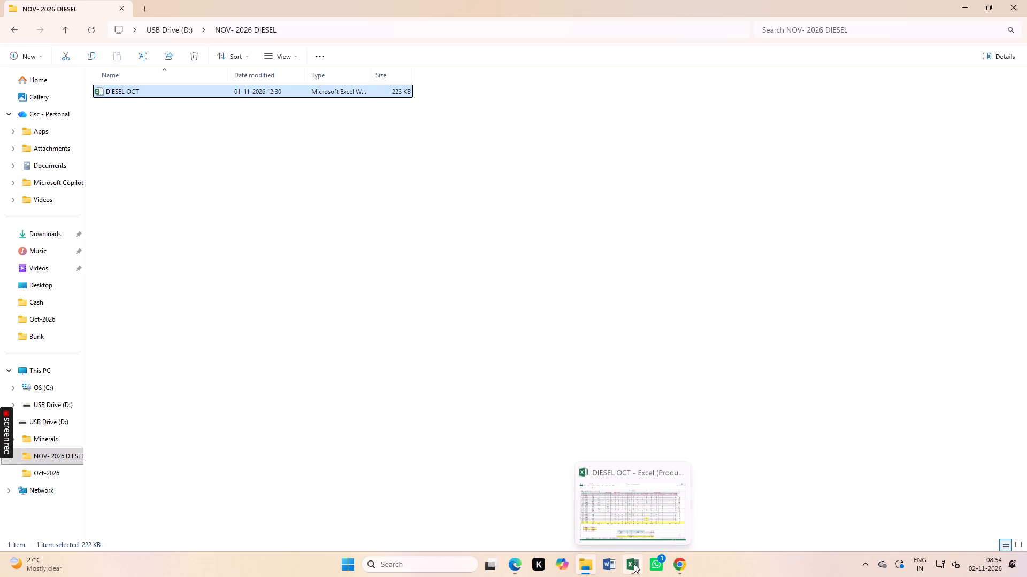
{"action": "left_click", "coordinate": [681, 471]}
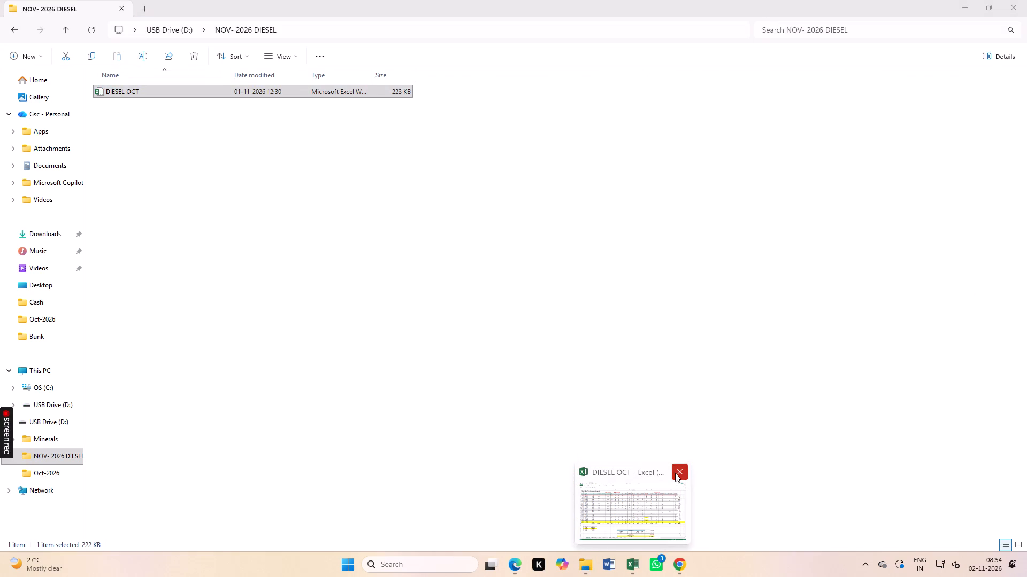
{"action": "left_click", "coordinate": [683, 475]}
{"action": "left_click", "coordinate": [682, 470]}
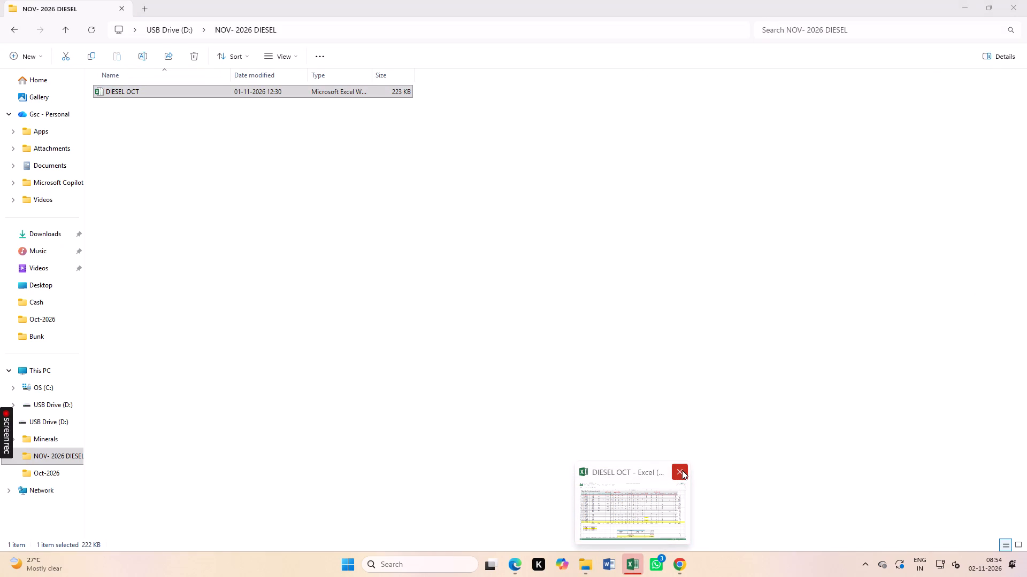
{"action": "left_click", "coordinate": [682, 470]}
{"action": "left_click", "coordinate": [1022, 1]}
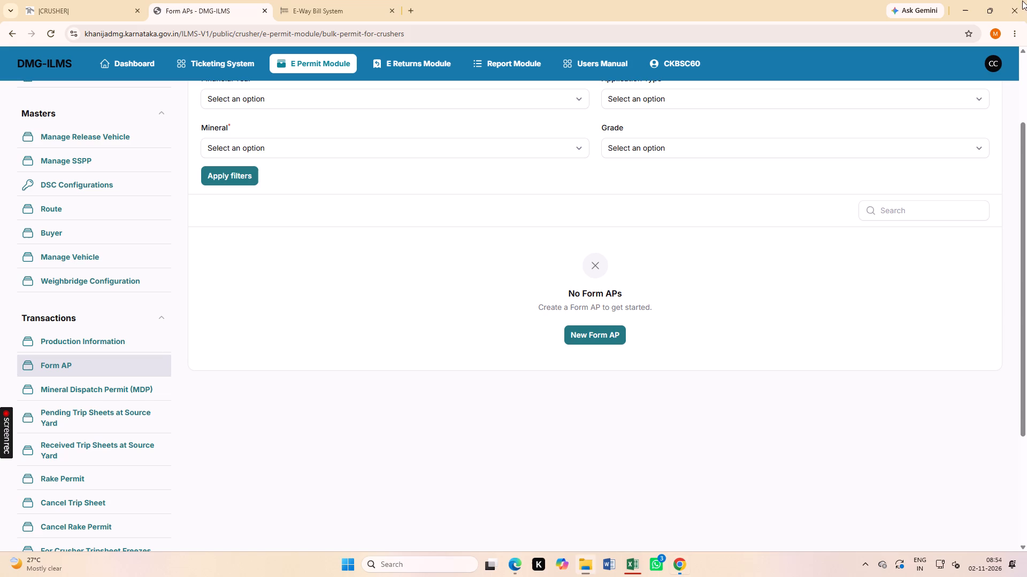
{"action": "double_click", "coordinate": [1022, 6]}
{"action": "right_click", "coordinate": [311, 326]}
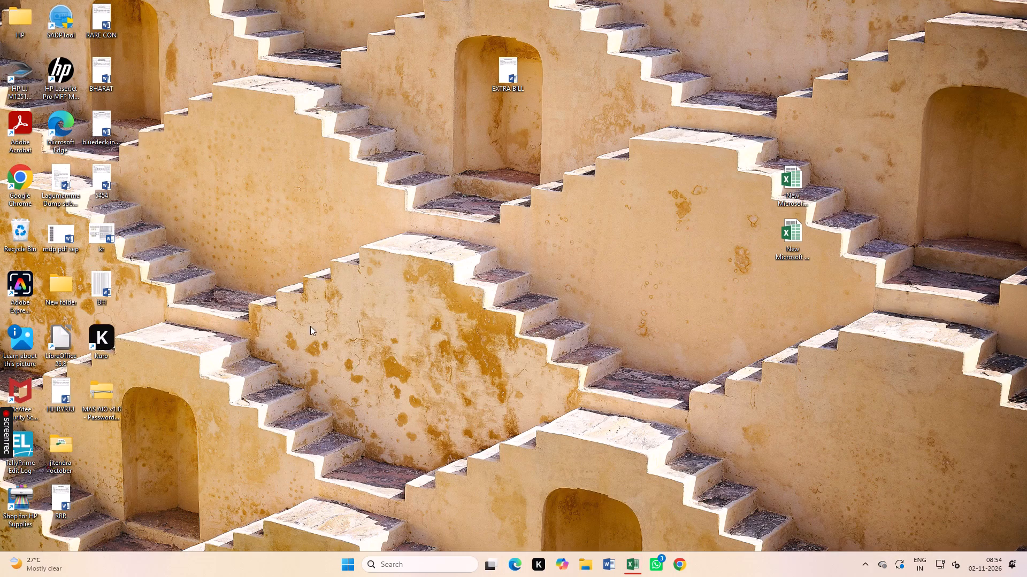
{"action": "left_click", "coordinate": [351, 160]}
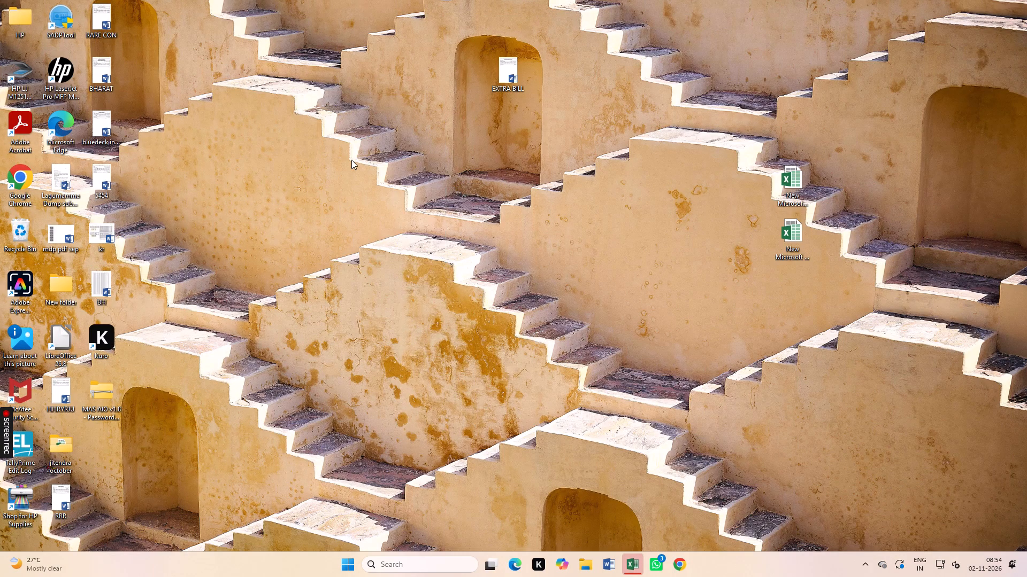
{"action": "right_click", "coordinate": [351, 160]}
{"action": "left_click", "coordinate": [382, 206]}
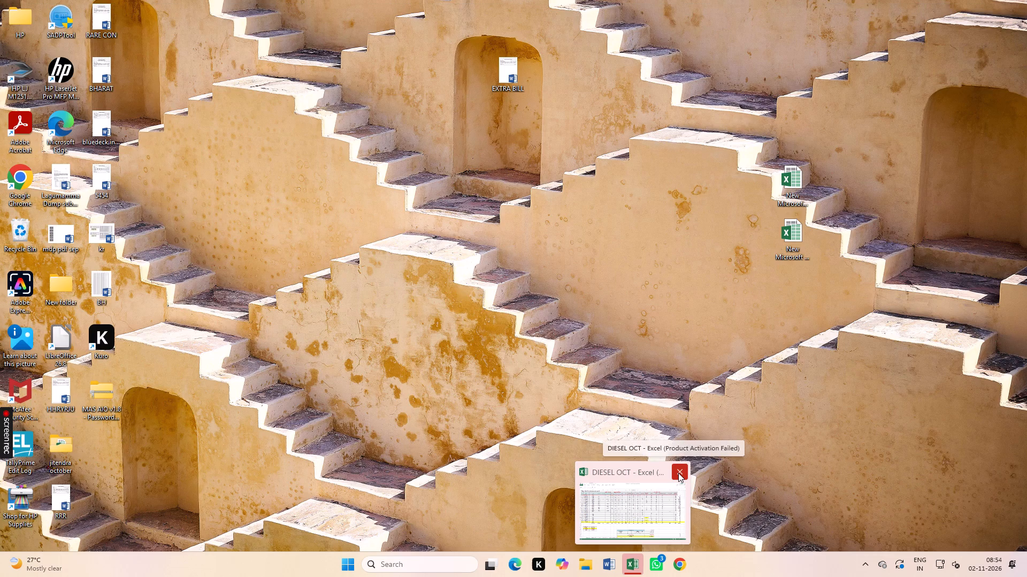
{"action": "left_click", "coordinate": [679, 473]}
{"action": "left_click", "coordinate": [681, 473]}
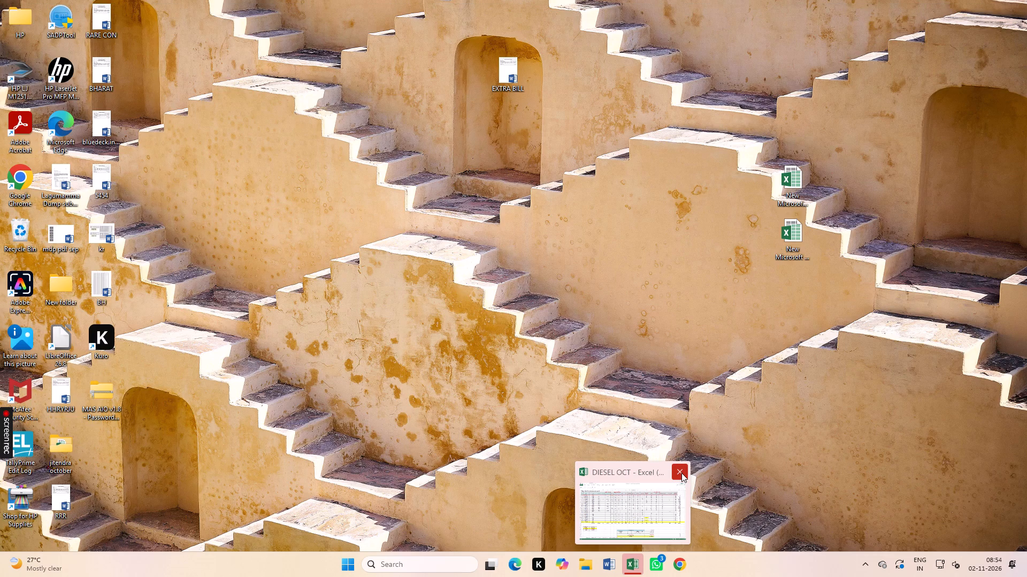
{"action": "triple_click", "coordinate": [681, 473]}
{"action": "right_click", "coordinate": [679, 471]}
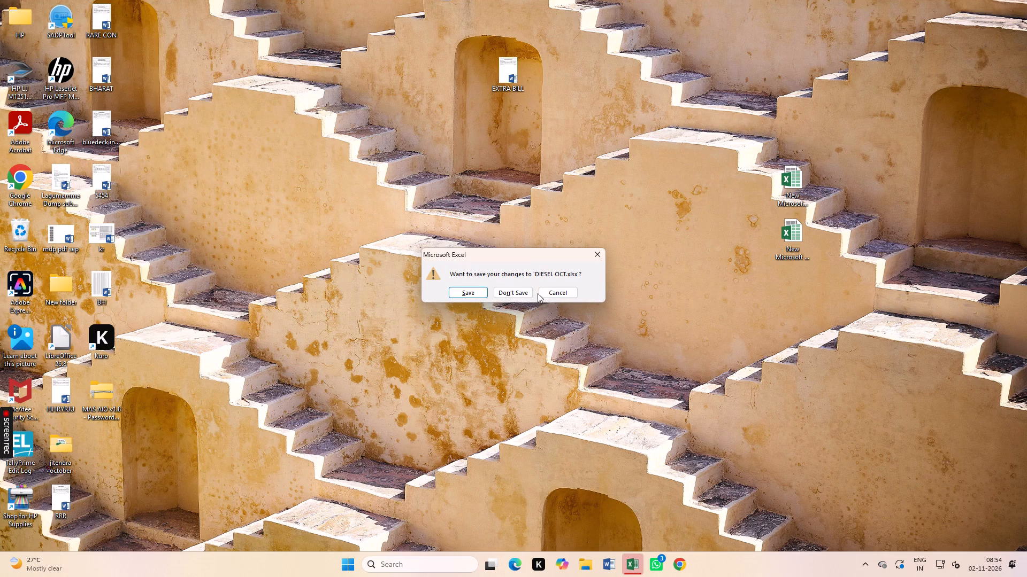
{"action": "left_click", "coordinate": [520, 293]}
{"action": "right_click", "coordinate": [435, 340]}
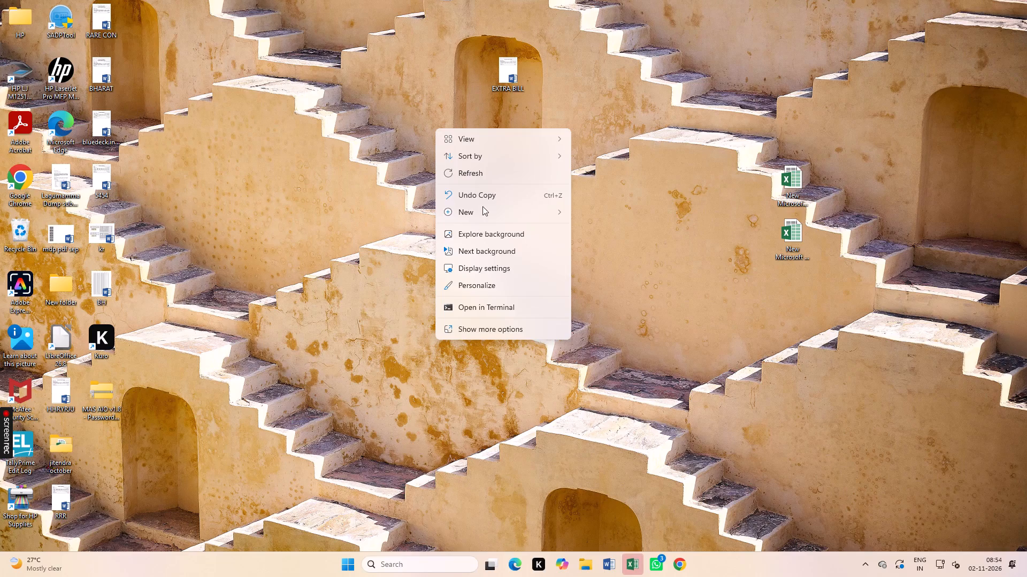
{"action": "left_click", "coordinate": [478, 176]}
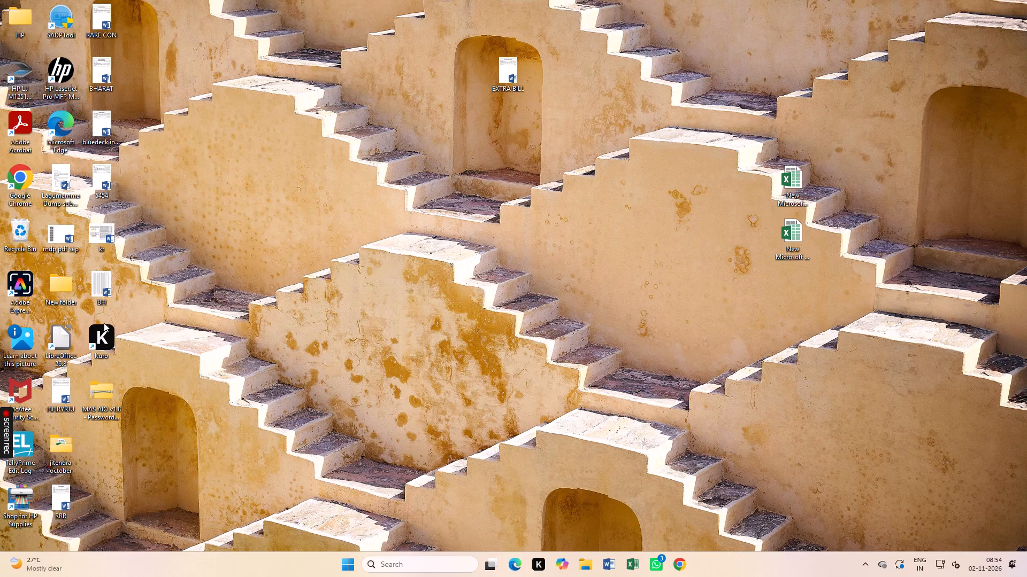
Open the DIESEL OCT copy from the NOV- 2026 DIESEL folder, dismiss the activation notice, and close the workbook again.
{"action": "double_click", "coordinate": [57, 279]}
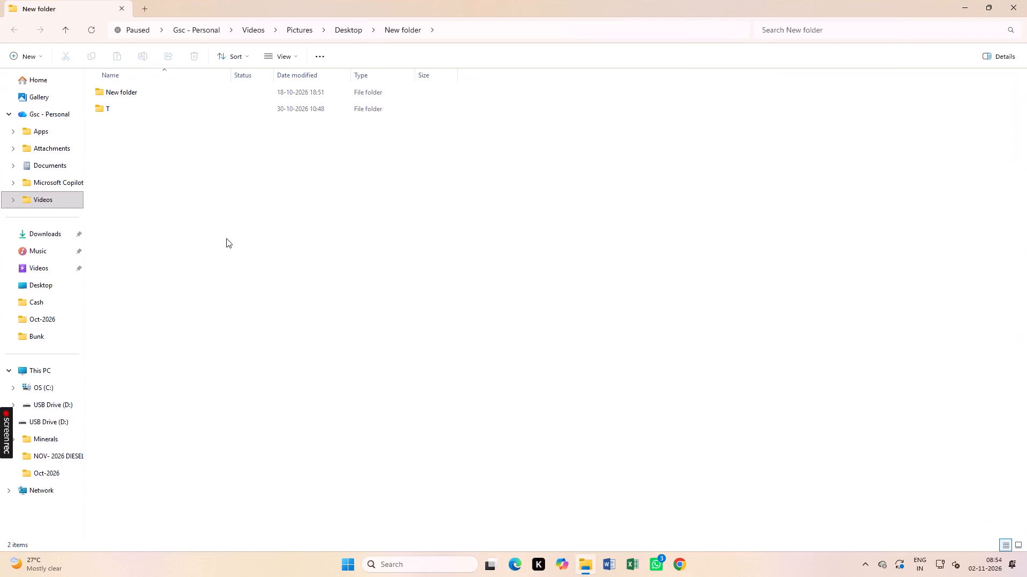
{"action": "left_click", "coordinate": [47, 458]}
{"action": "double_click", "coordinate": [127, 95]}
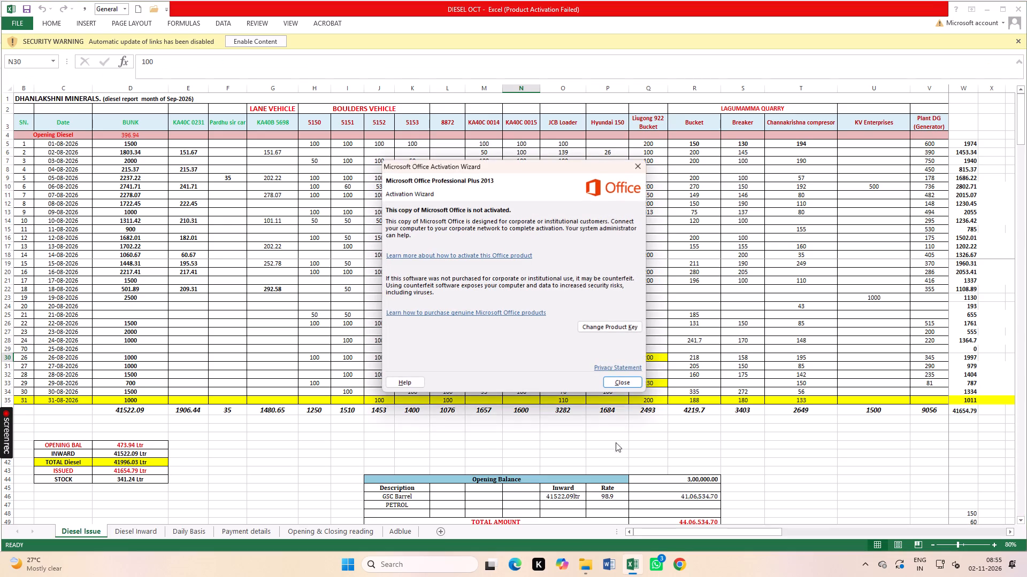
{"action": "left_click", "coordinate": [627, 381]}
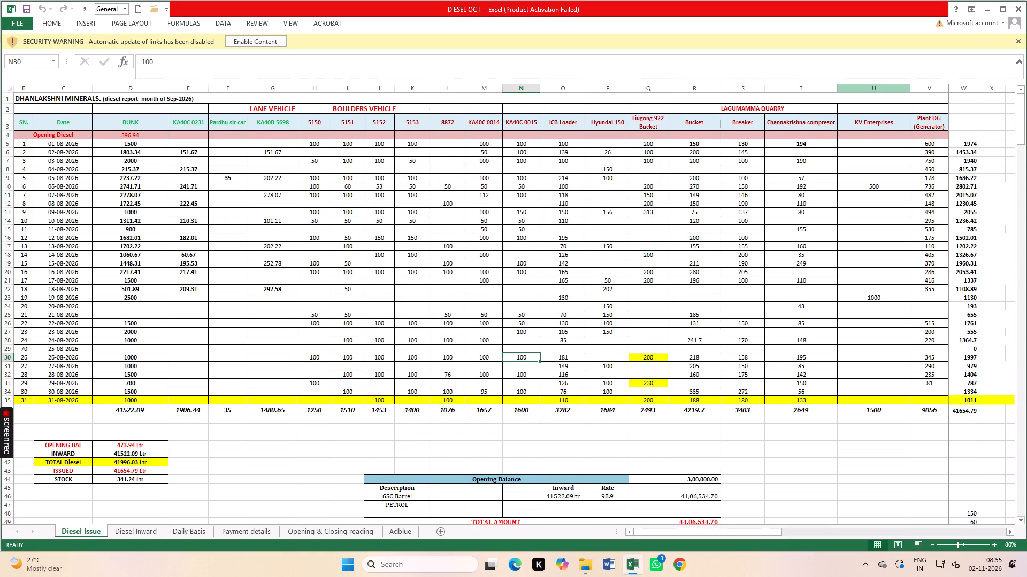
{"action": "left_click", "coordinate": [1017, 8]}
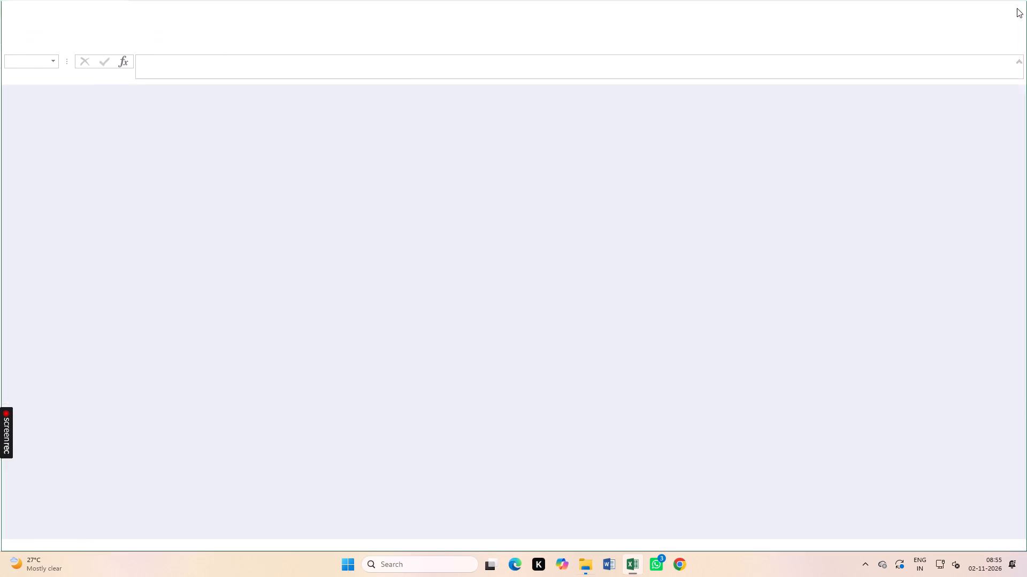
Rename the DIESEL OCT copy in the NOV- 2026 DIESEL folder as DIESEL NOV.
{"action": "left_click", "coordinate": [164, 87]}
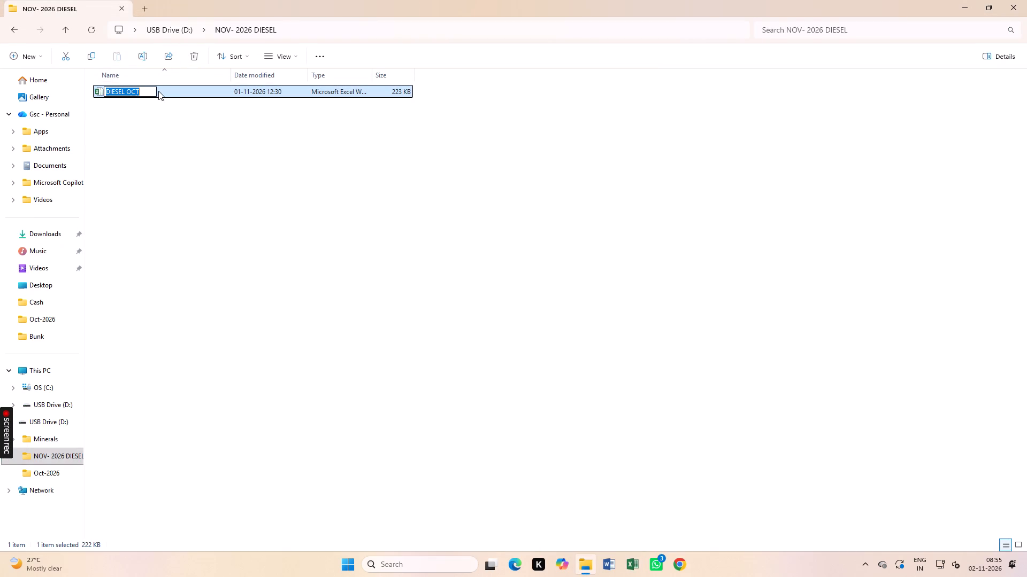
{"action": "left_click", "coordinate": [155, 91]}
{"action": "left_click_drag", "start_coordinate": [145, 91], "coordinate": [127, 94]}
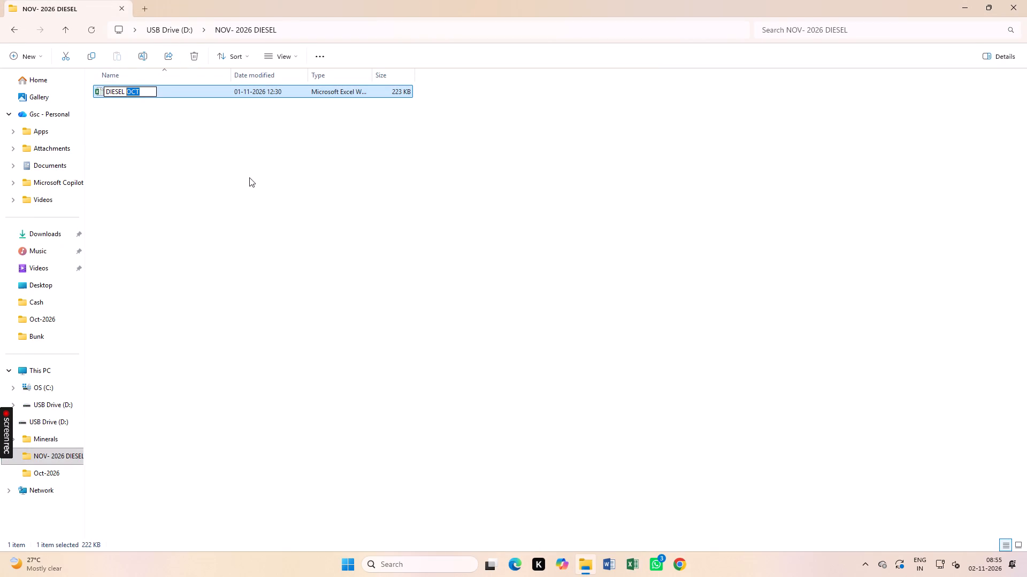
{"action": "key", "text": "n"}
{"action": "key", "text": "o"}
{"action": "key", "text": "v"}
{"action": "left_click", "coordinate": [247, 162]}
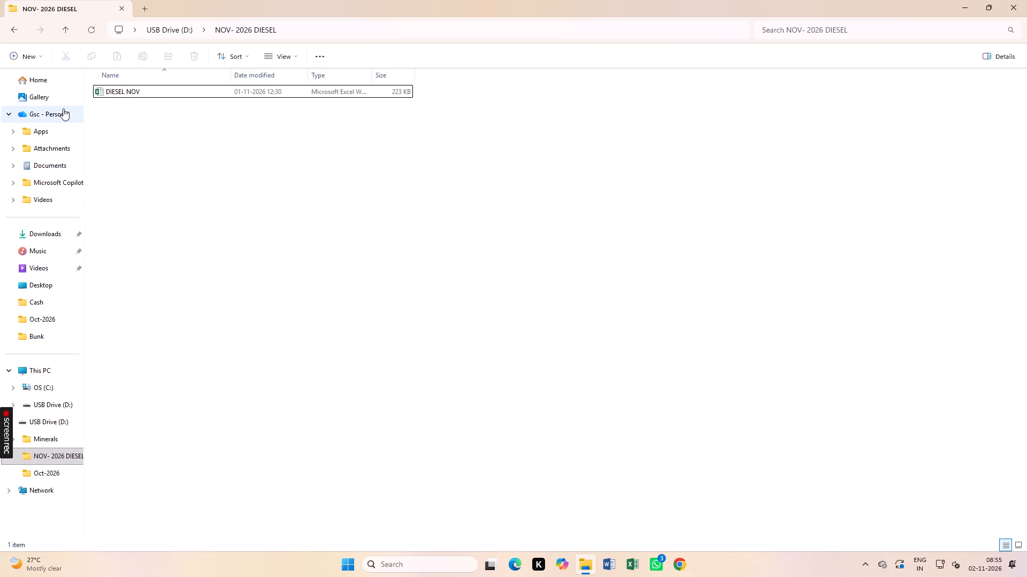
Open the DIESEL NOV workbook, dismiss the activation notice, enable its content and close the link-update prompts.
{"action": "double_click", "coordinate": [168, 92]}
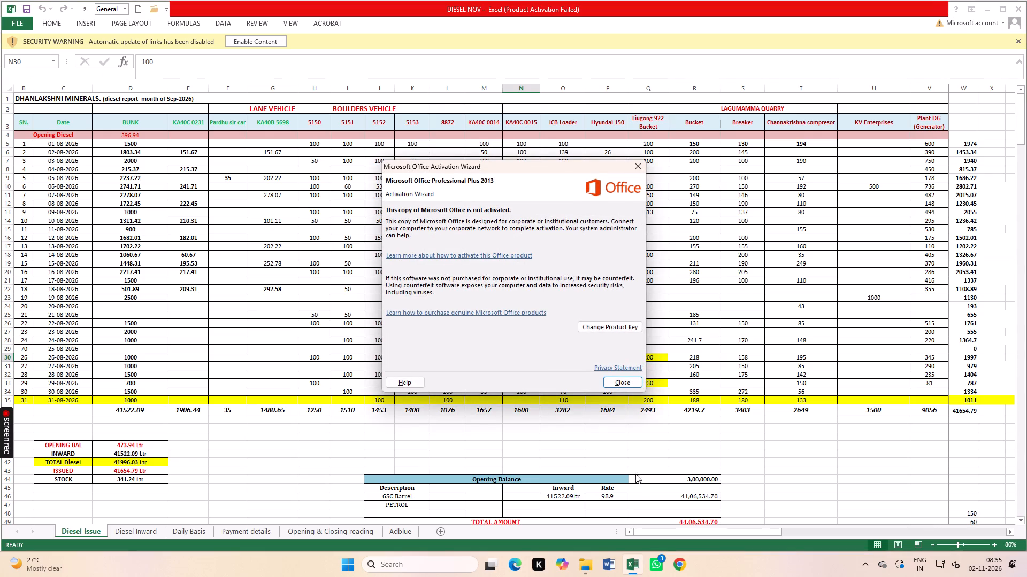
{"action": "left_click", "coordinate": [627, 386]}
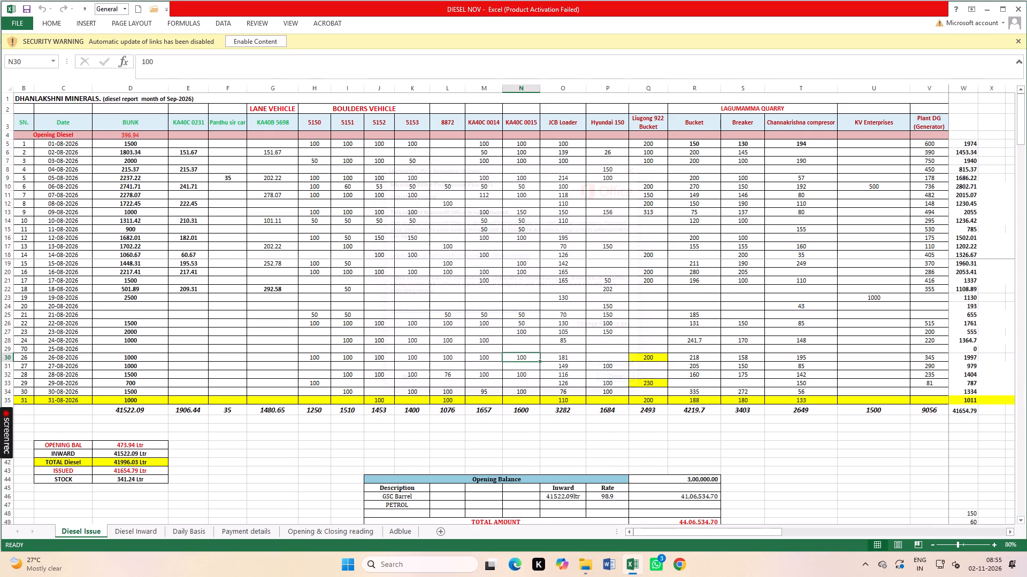
{"action": "left_click", "coordinate": [256, 43]}
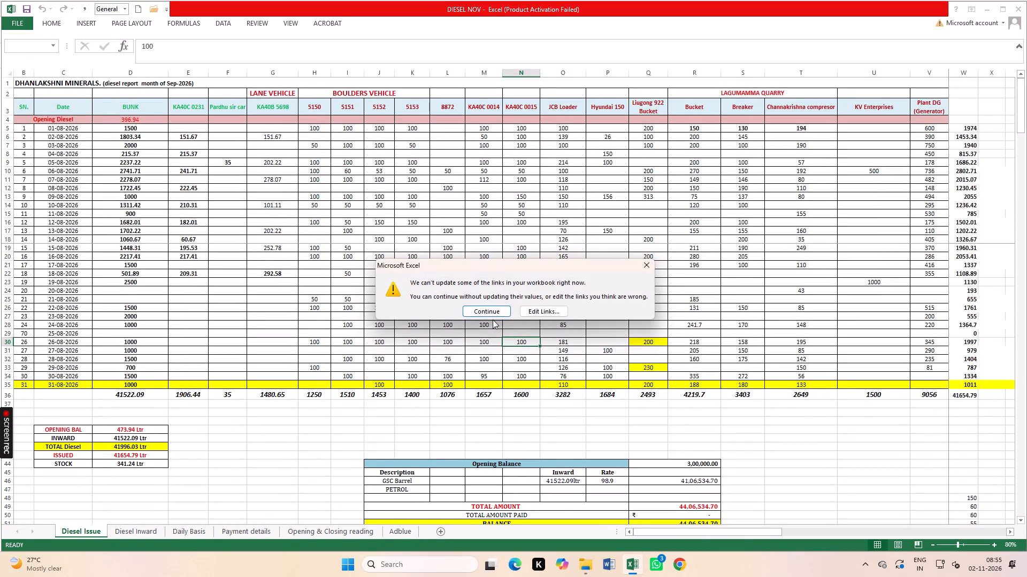
{"action": "left_click", "coordinate": [551, 311]}
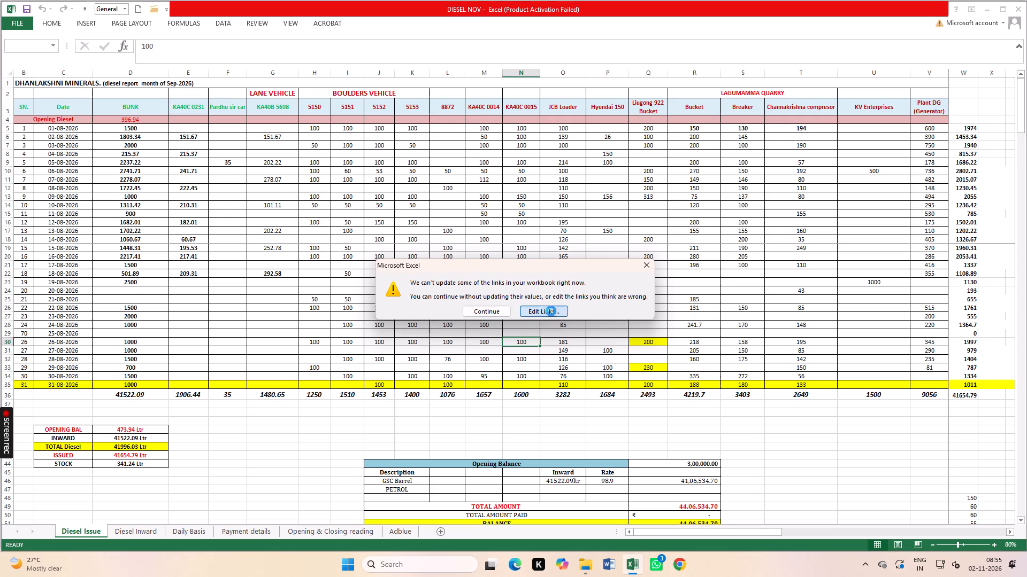
{"action": "left_click", "coordinate": [652, 337]}
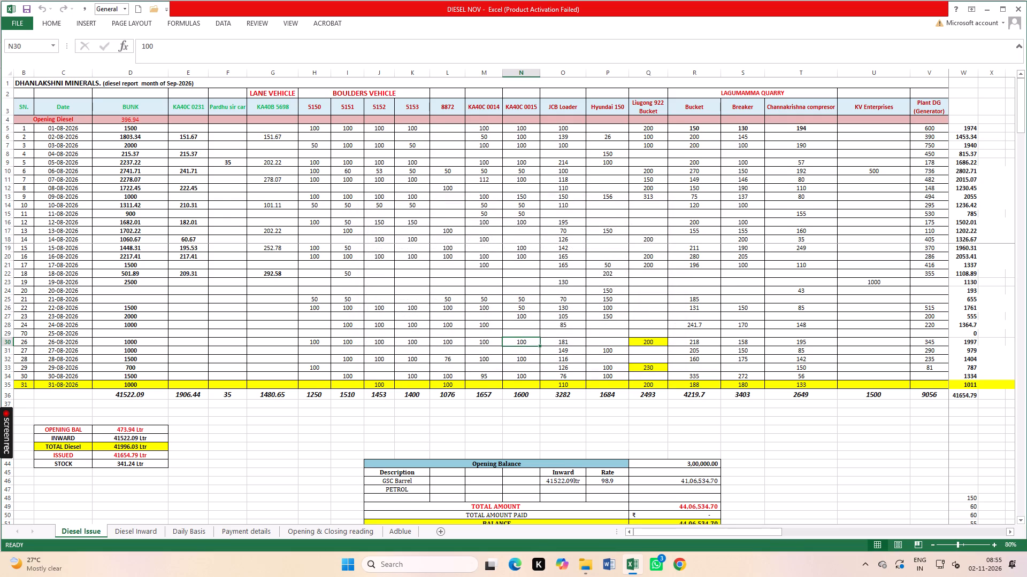
Clear the Diesel Issue sheet's daily entries from BUNK through Plant DG for 01-08-2026 to 30-08-2026 (D5:V34).
{"action": "scroll", "coordinate": [264, 358], "scroll_direction": "up", "scroll_amount": 2}
{"action": "left_click_drag", "start_coordinate": [102, 373], "coordinate": [146, 190]}
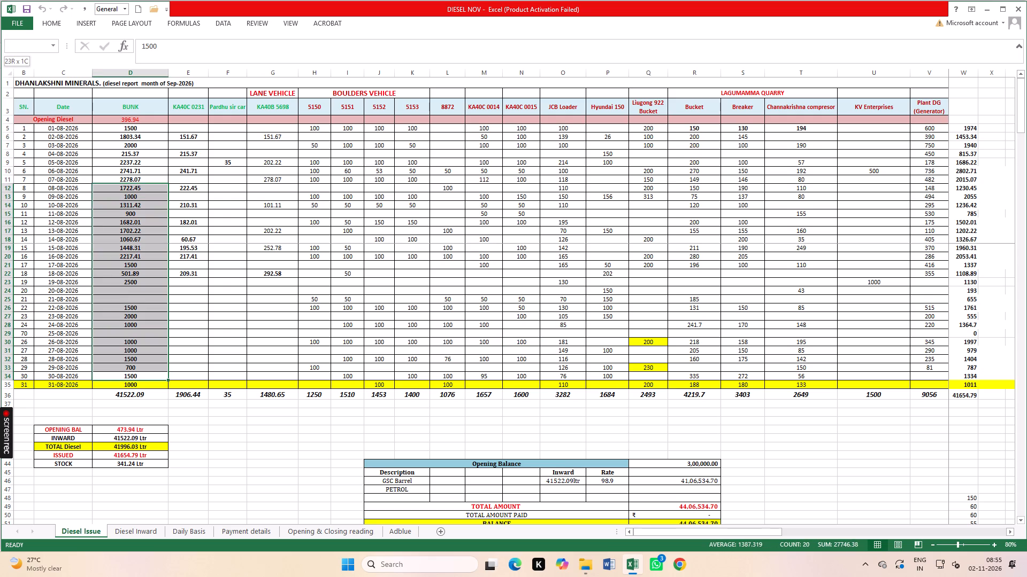
{"action": "left_click_drag", "start_coordinate": [146, 190], "coordinate": [159, 118]}
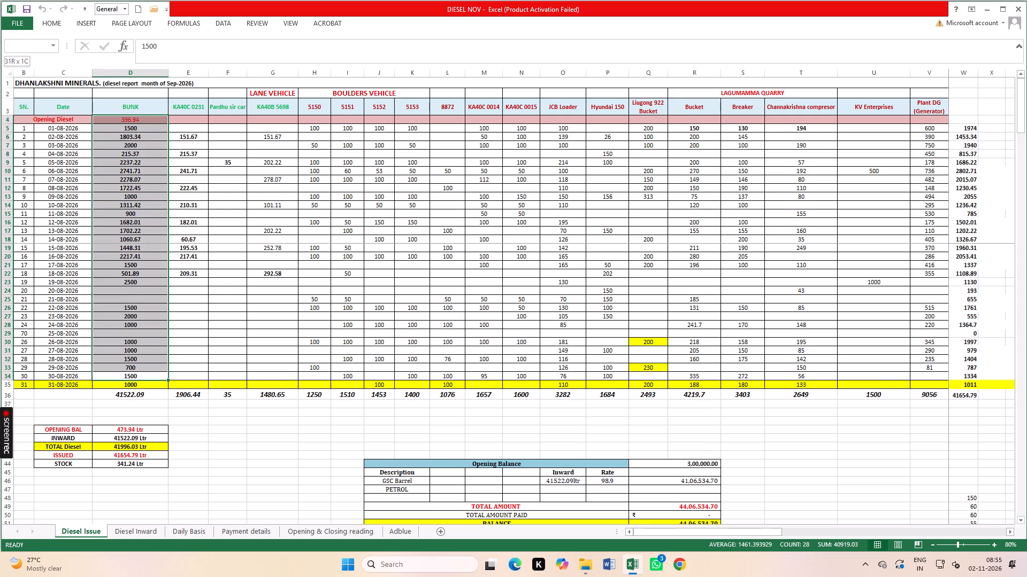
{"action": "left_click_drag", "start_coordinate": [159, 118], "coordinate": [184, 126]}
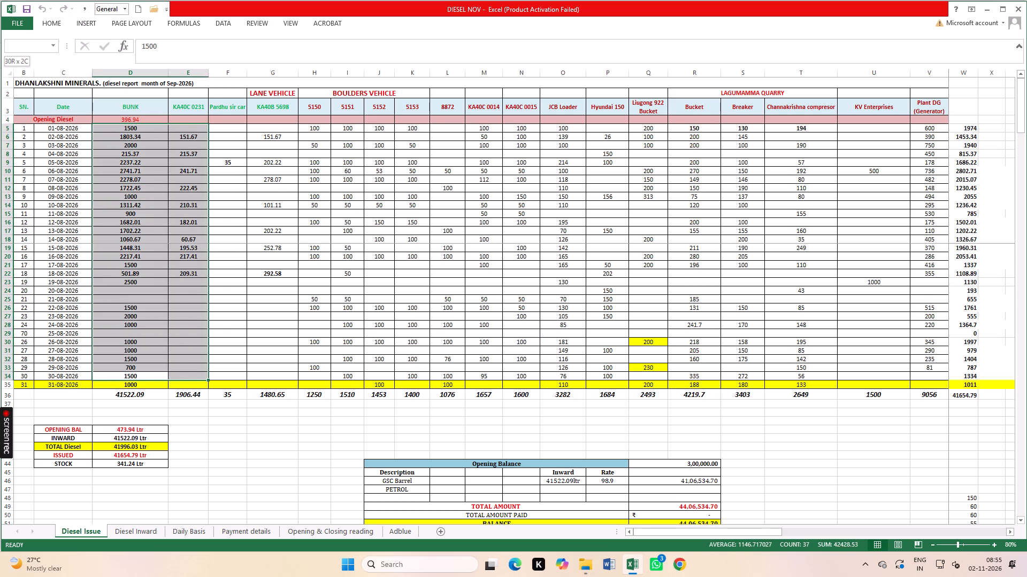
{"action": "left_click_drag", "start_coordinate": [184, 126], "coordinate": [848, 158]}
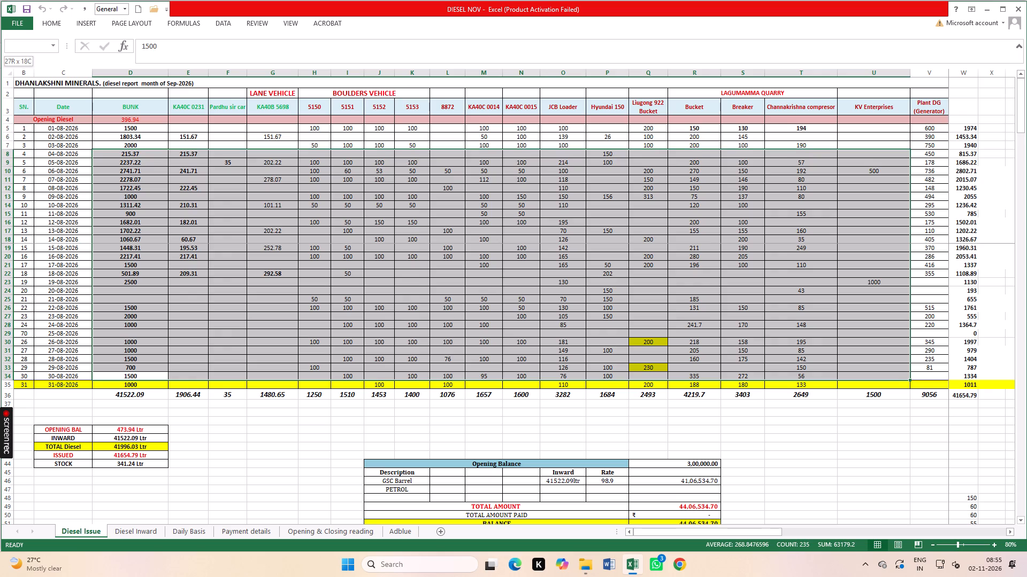
{"action": "left_click_drag", "start_coordinate": [848, 158], "coordinate": [929, 131]}
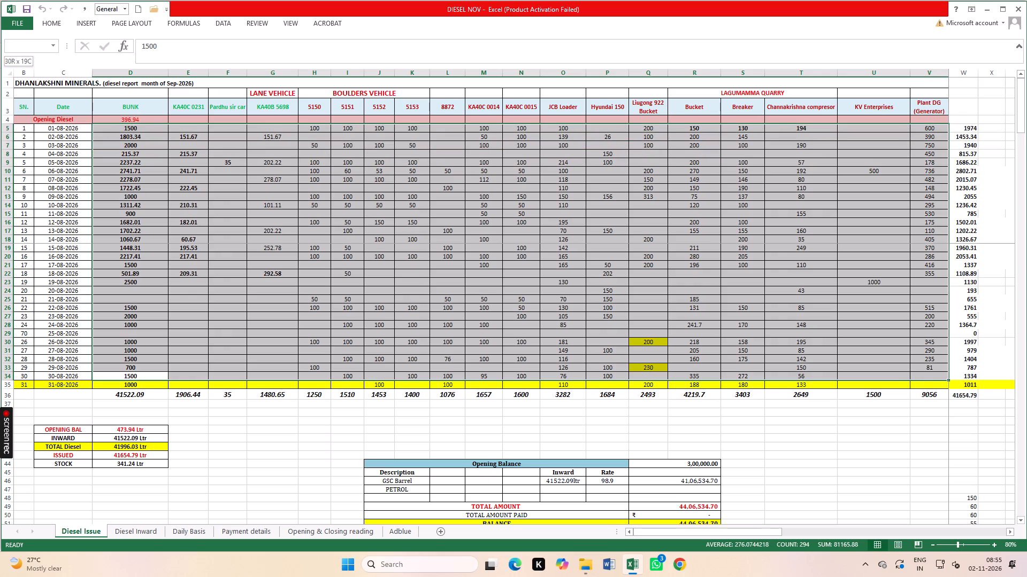
{"action": "left_click_drag", "start_coordinate": [929, 131], "coordinate": [929, 131]}
{"action": "key", "text": "Delete"}
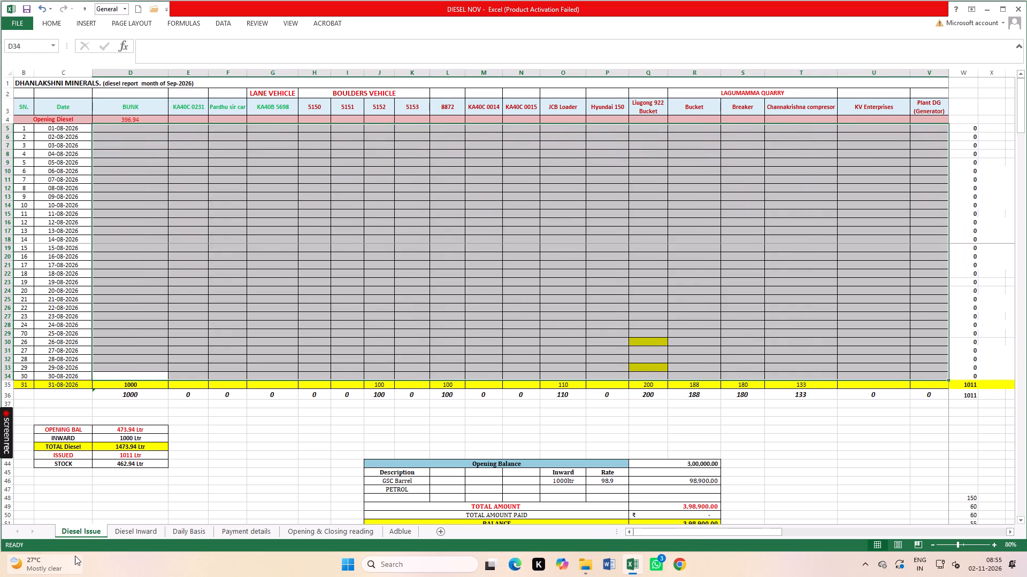
{"action": "left_click", "coordinate": [133, 512]}
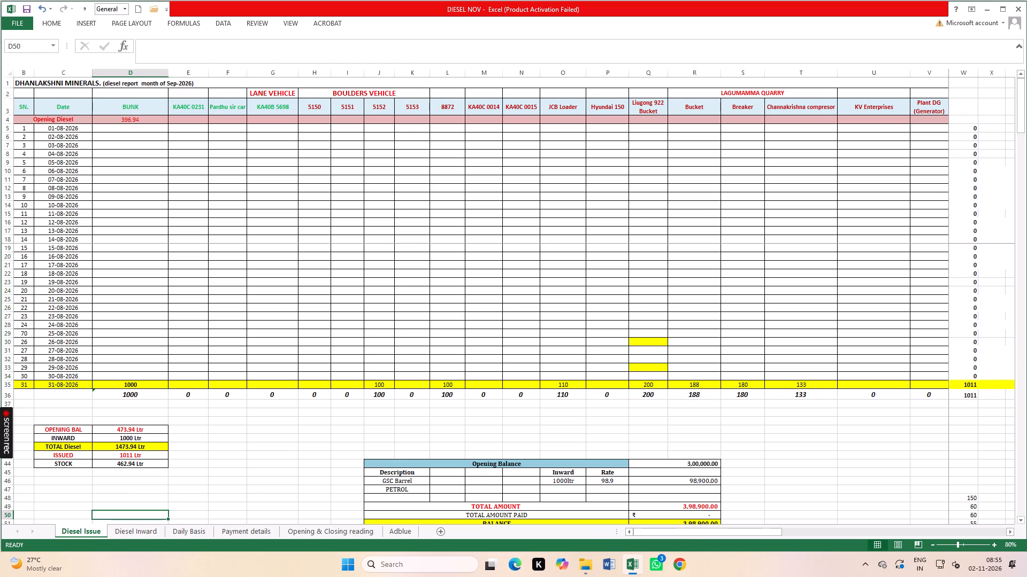
Clear the remaining entries in the yellow 31-08-2026 row of Diesel Issue, from BUNK through Plant DG.
{"action": "scroll", "coordinate": [408, 324], "scroll_direction": "up", "scroll_amount": 5}
{"action": "scroll", "coordinate": [405, 317], "scroll_direction": "down", "scroll_amount": 4}
{"action": "scroll", "coordinate": [405, 317], "scroll_direction": "up", "scroll_amount": 2}
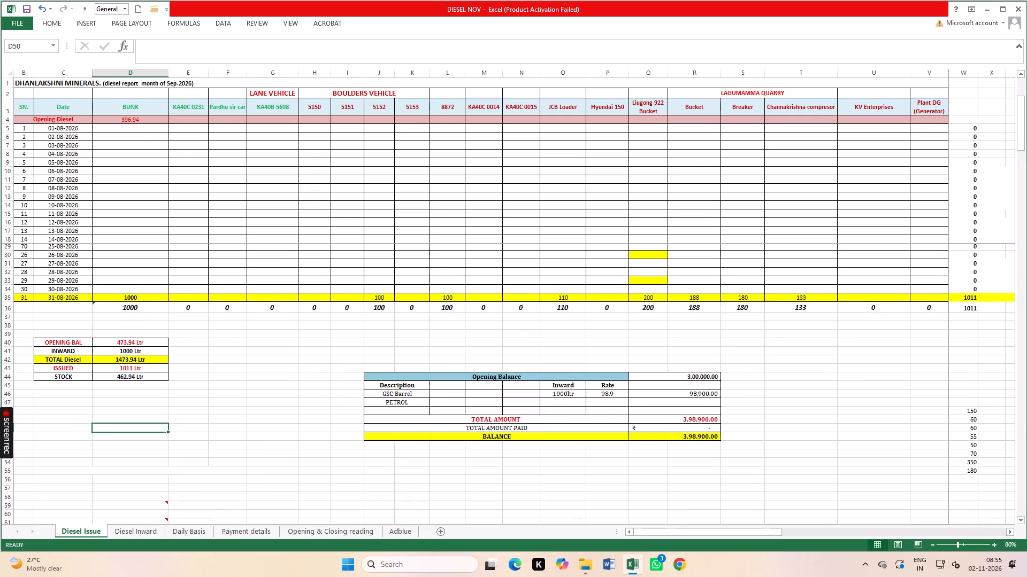
{"action": "scroll", "coordinate": [405, 317], "scroll_direction": "up", "scroll_amount": 2}
{"action": "left_click", "coordinate": [131, 384]}
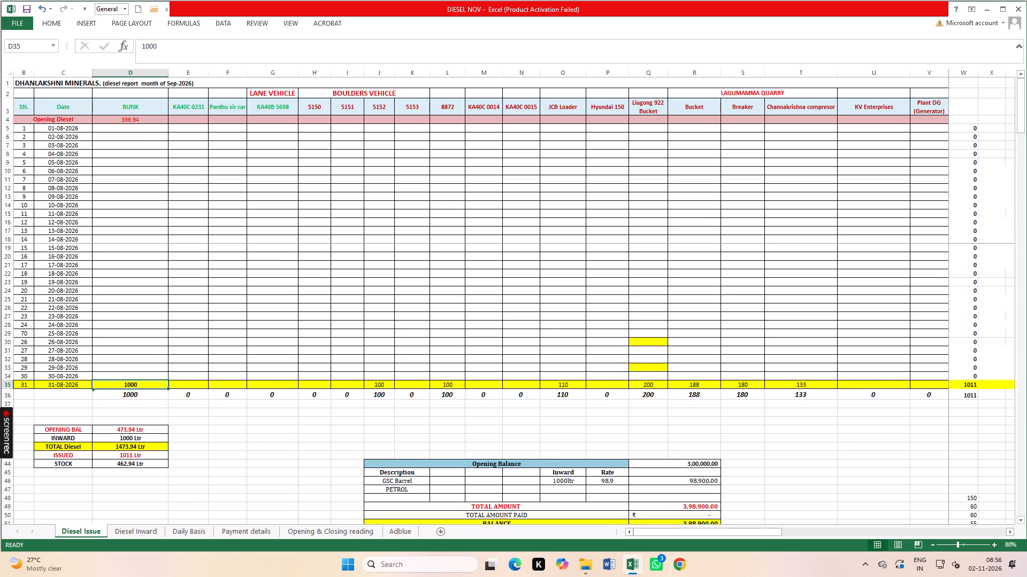
{"action": "left_click_drag", "start_coordinate": [101, 383], "coordinate": [115, 384]}
{"action": "left_click_drag", "start_coordinate": [115, 384], "coordinate": [860, 370]}
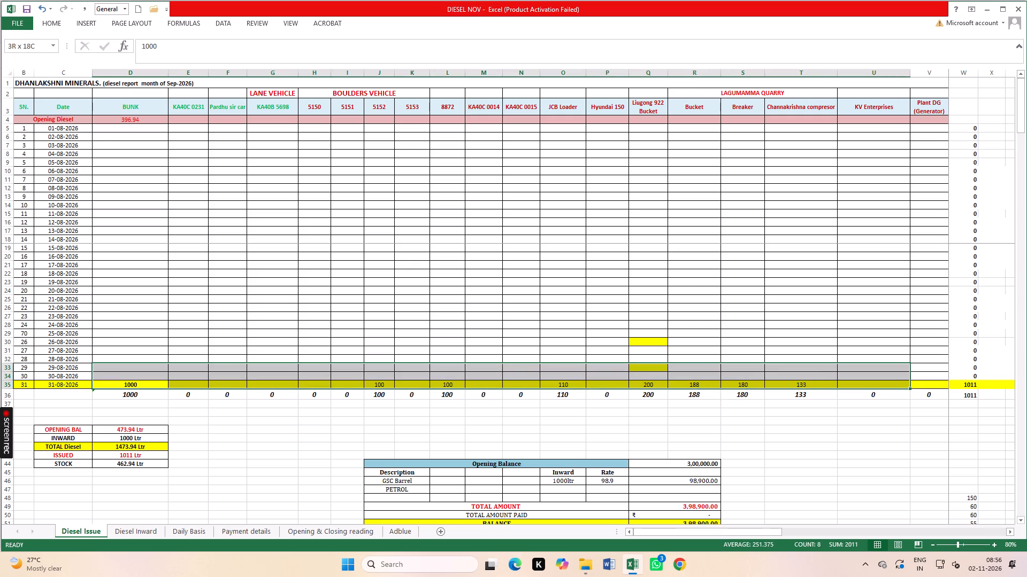
{"action": "left_click_drag", "start_coordinate": [860, 370], "coordinate": [929, 370]}
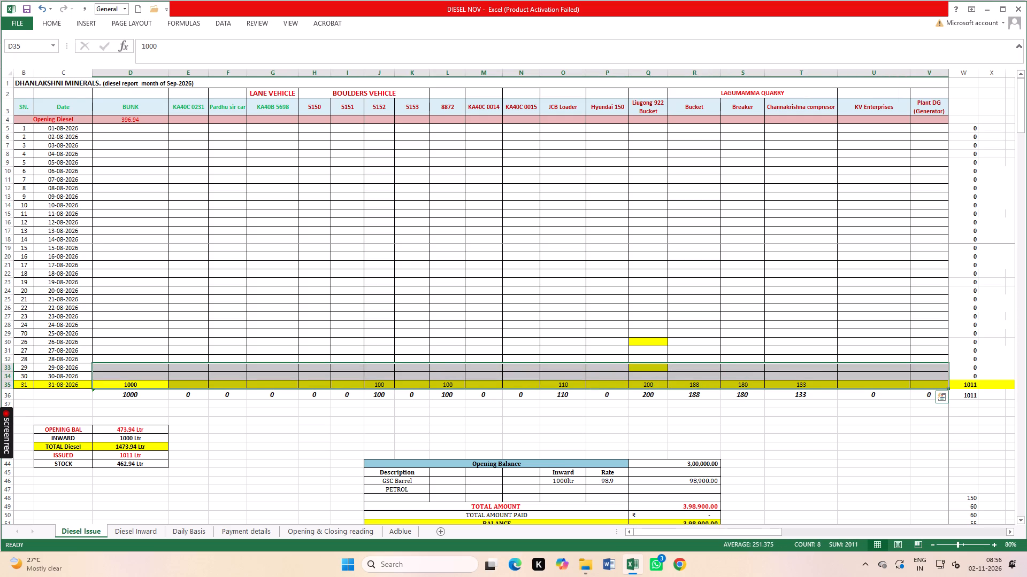
{"action": "key", "text": "Delete"}
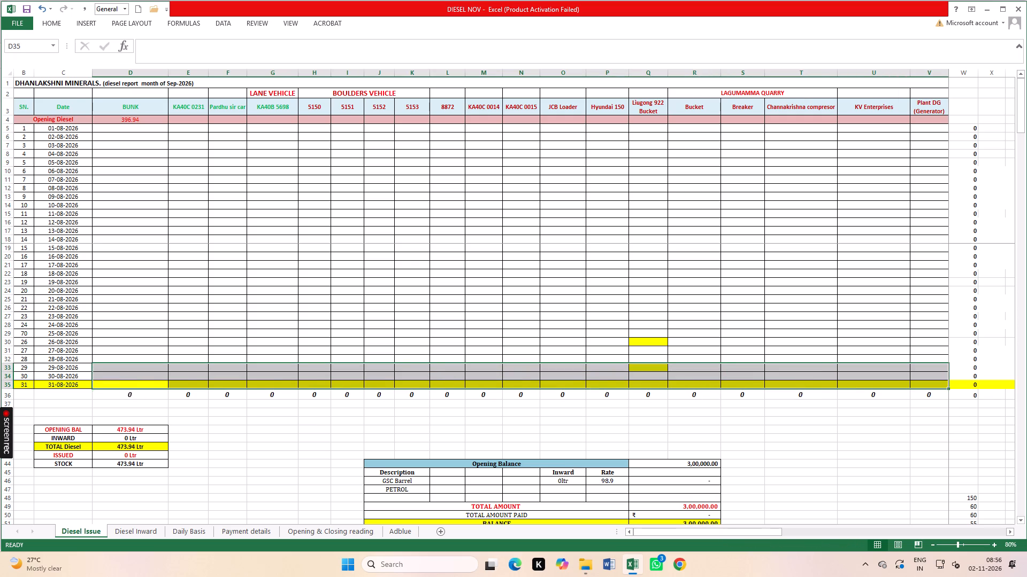
{"action": "left_click", "coordinate": [251, 477]}
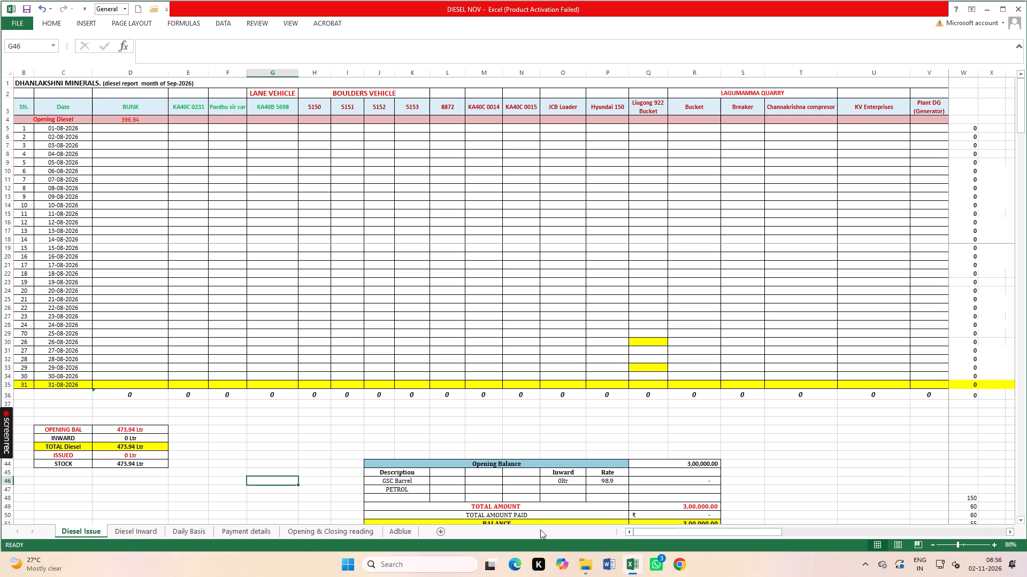
Minimize DIESEL NOV, open DIESEL OCT from the Oct-2026 folder without updating its links, and close it again.
{"action": "left_click", "coordinate": [985, 9]}
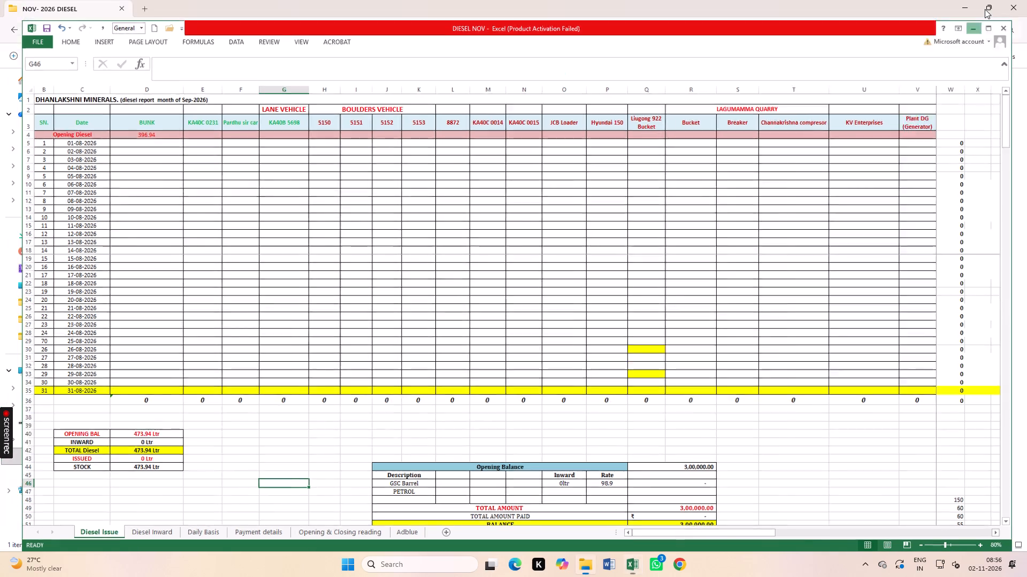
{"action": "left_click", "coordinate": [15, 29]}
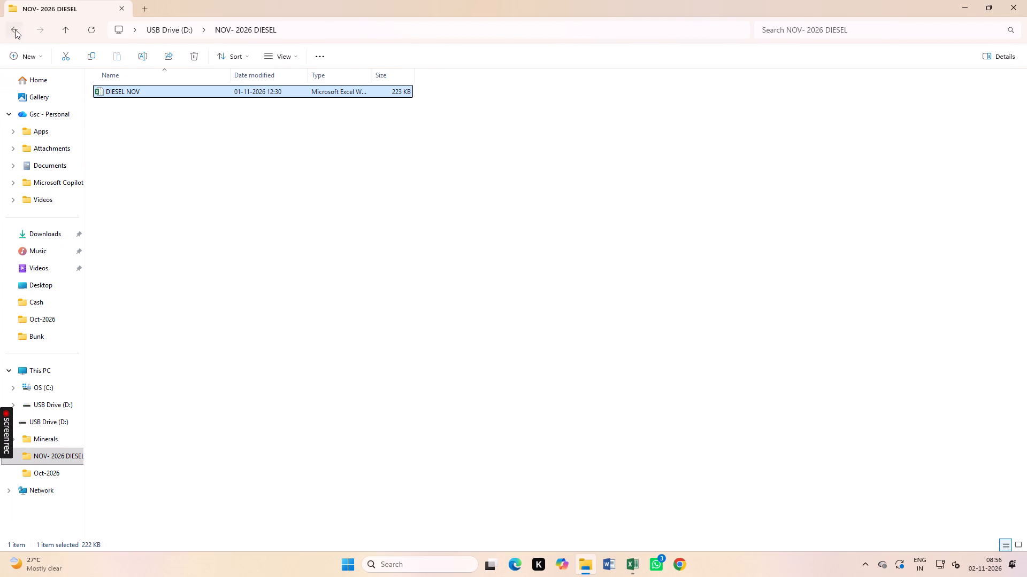
{"action": "left_click", "coordinate": [48, 474]}
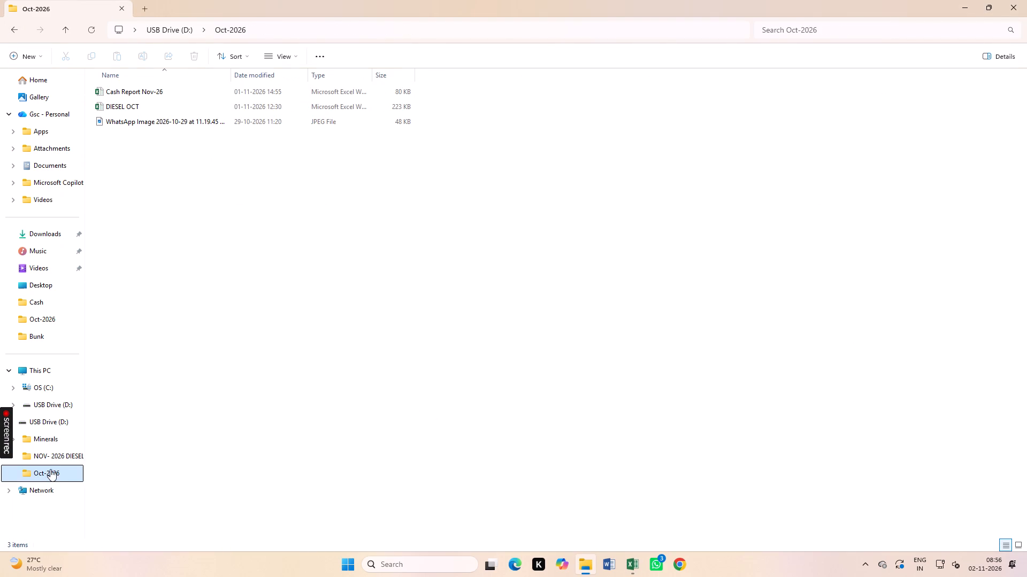
{"action": "double_click", "coordinate": [139, 106]}
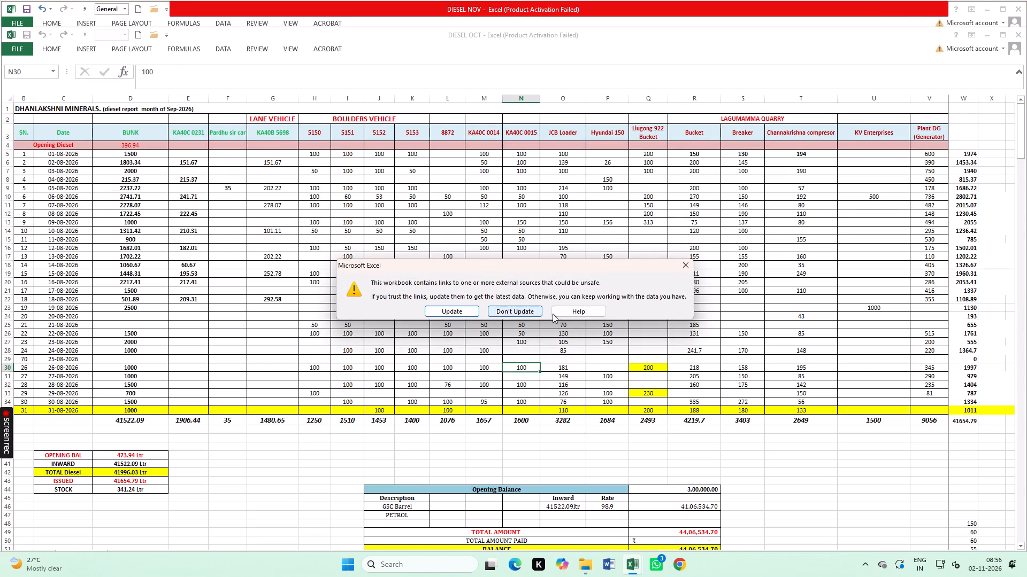
{"action": "left_click", "coordinate": [684, 263]}
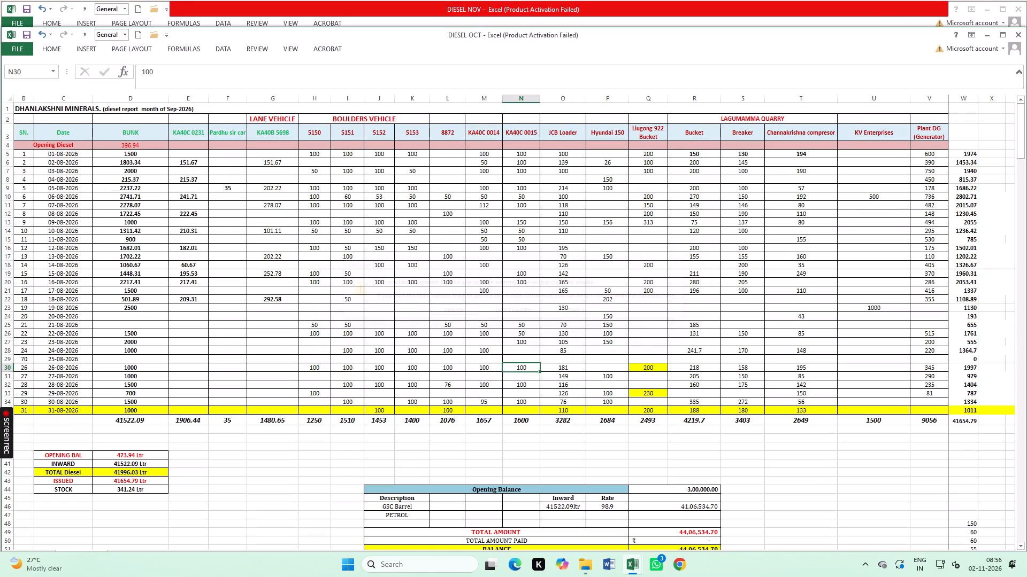
{"action": "left_click", "coordinate": [1016, 33]}
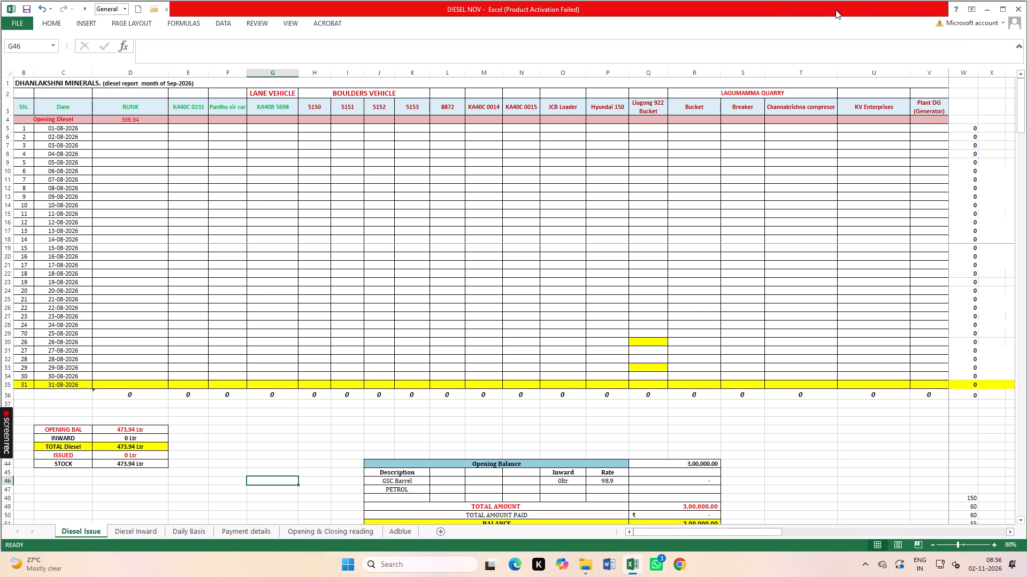
Copy the DIESEL OCT workbook from the Oct-2026 folder to the Desktop and reveal the desktop.
{"action": "left_click", "coordinate": [984, 7]}
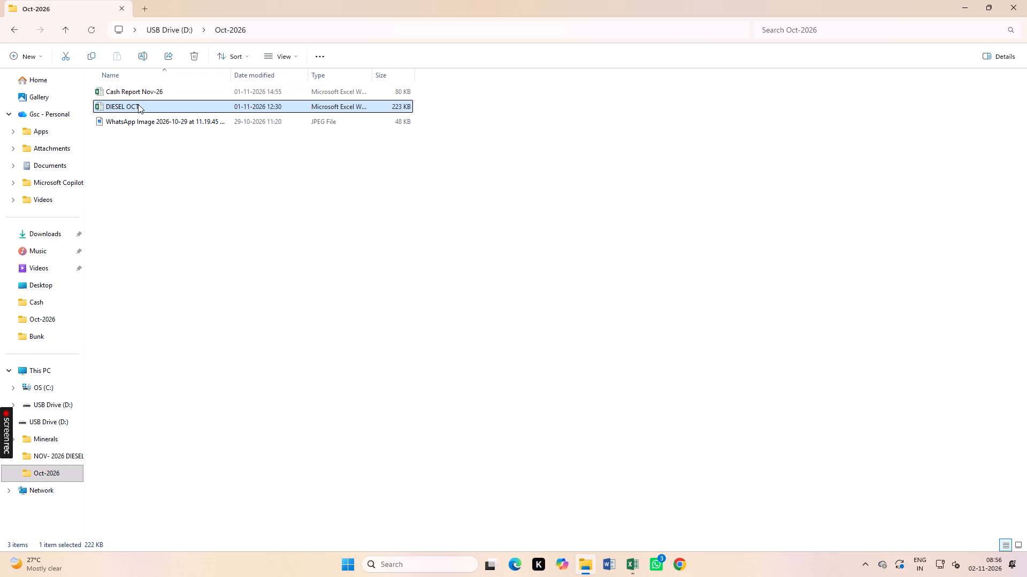
{"action": "left_click_drag", "start_coordinate": [135, 106], "coordinate": [513, 99]}
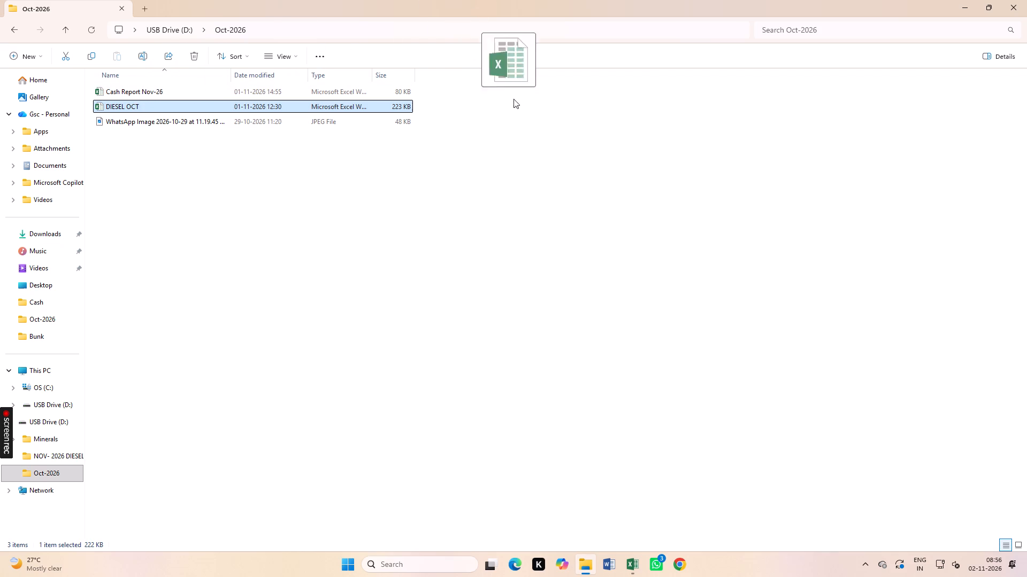
{"action": "left_click_drag", "start_coordinate": [513, 99], "coordinate": [55, 157]}
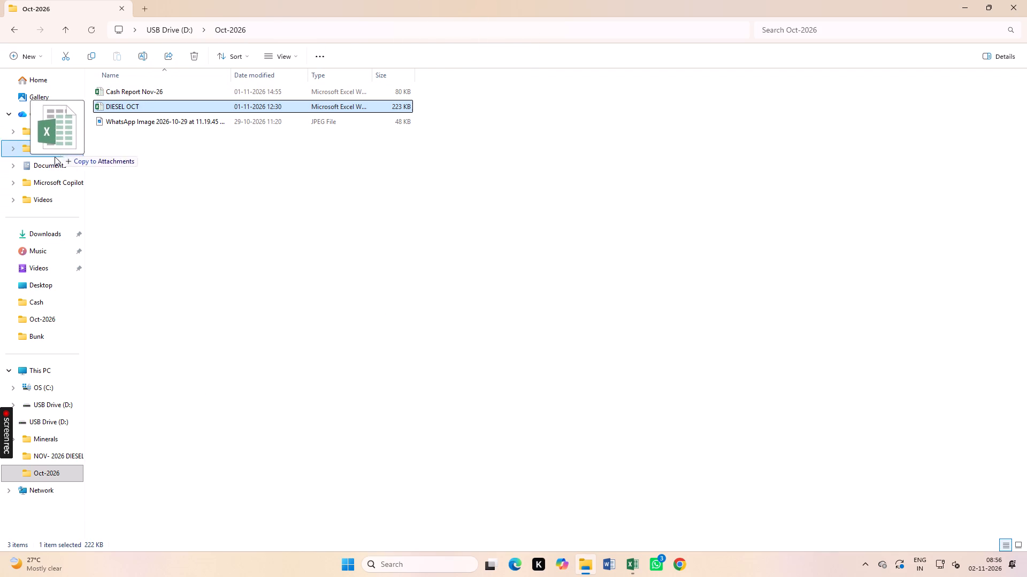
{"action": "left_click_drag", "start_coordinate": [55, 157], "coordinate": [51, 285]}
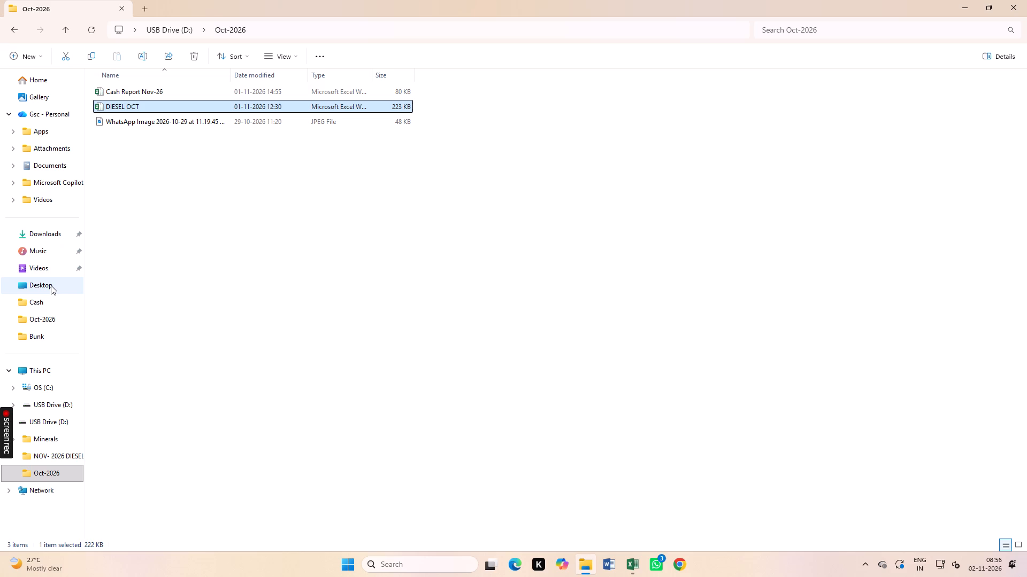
{"action": "left_click", "coordinate": [967, 6]}
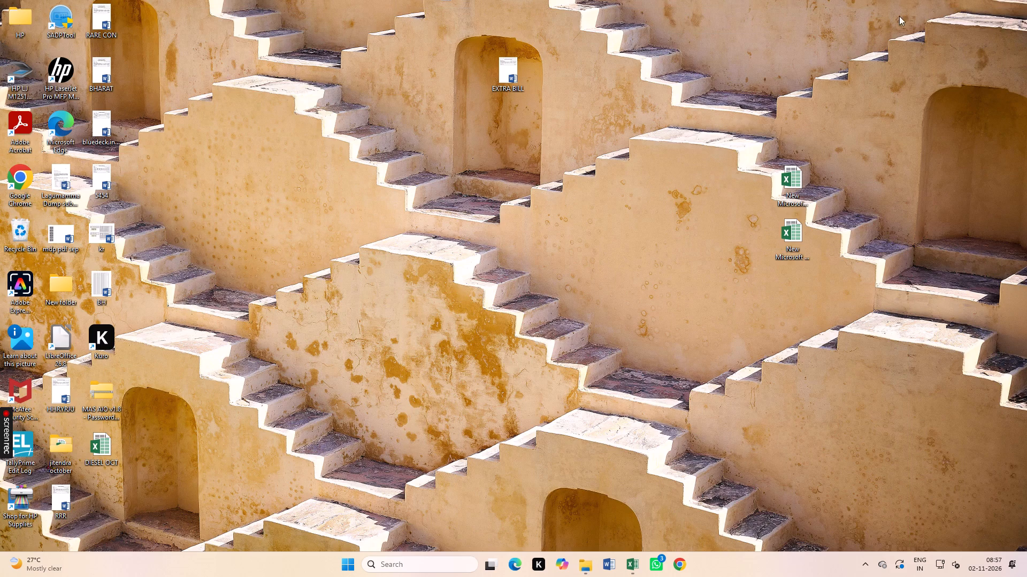
Open the DIESEL OCT copy from the Desktop to view its Diesel Issue sheet, and close it again.
{"action": "triple_click", "coordinate": [103, 453]}
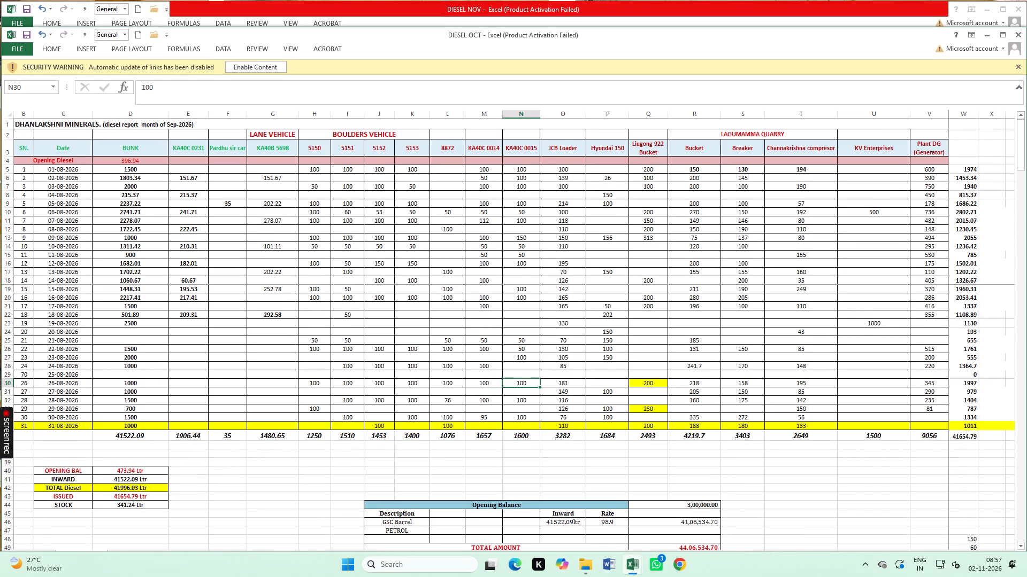
{"action": "left_click", "coordinate": [1023, 6]}
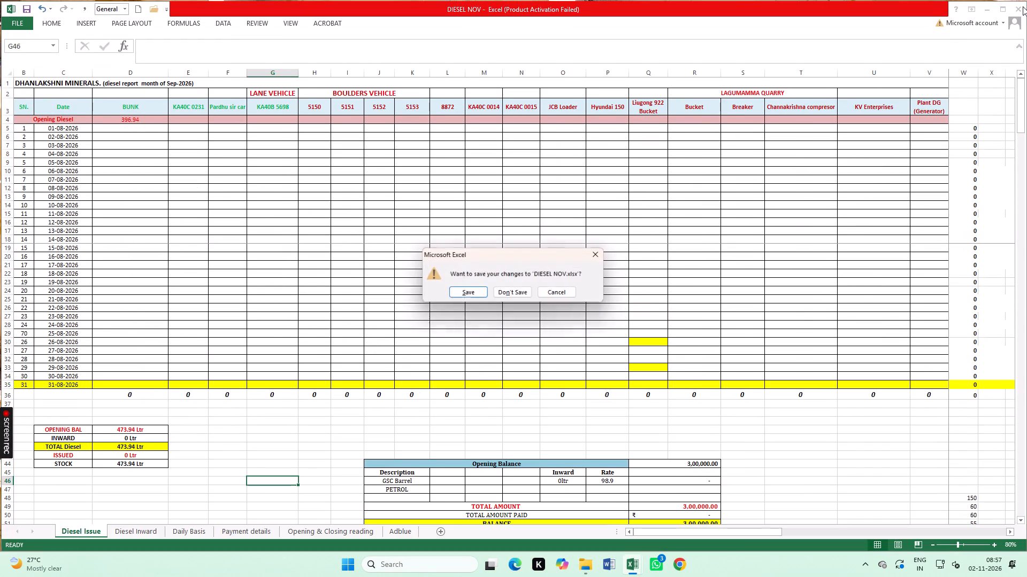
{"action": "left_click", "coordinate": [596, 252]}
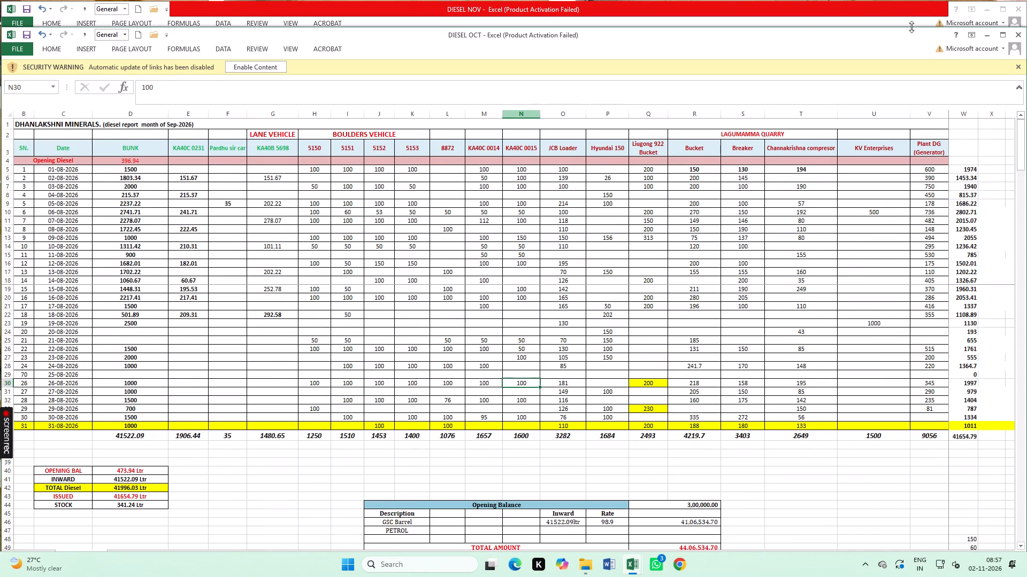
{"action": "left_click", "coordinate": [1026, 36]}
{"action": "left_click", "coordinate": [1023, 31]}
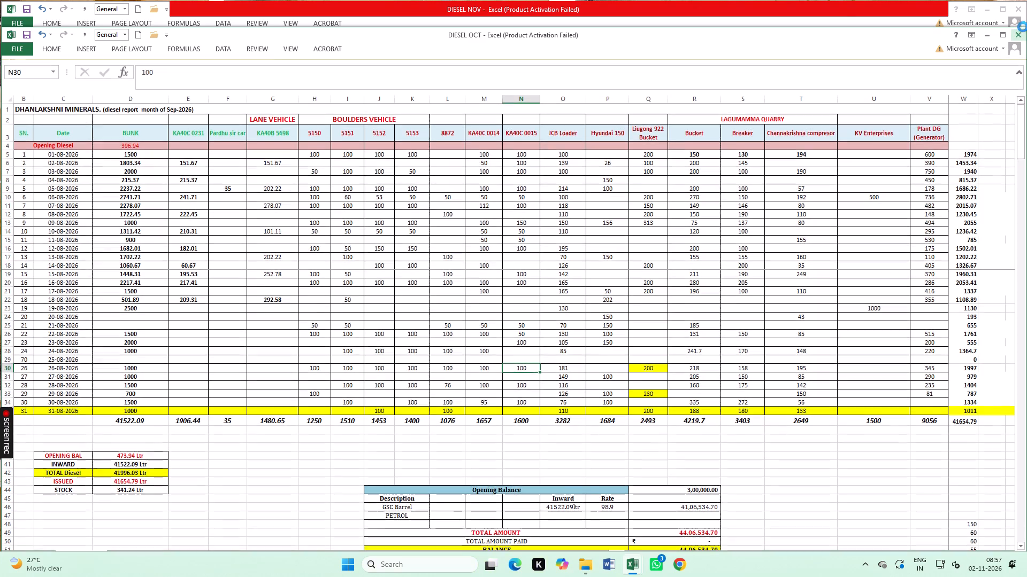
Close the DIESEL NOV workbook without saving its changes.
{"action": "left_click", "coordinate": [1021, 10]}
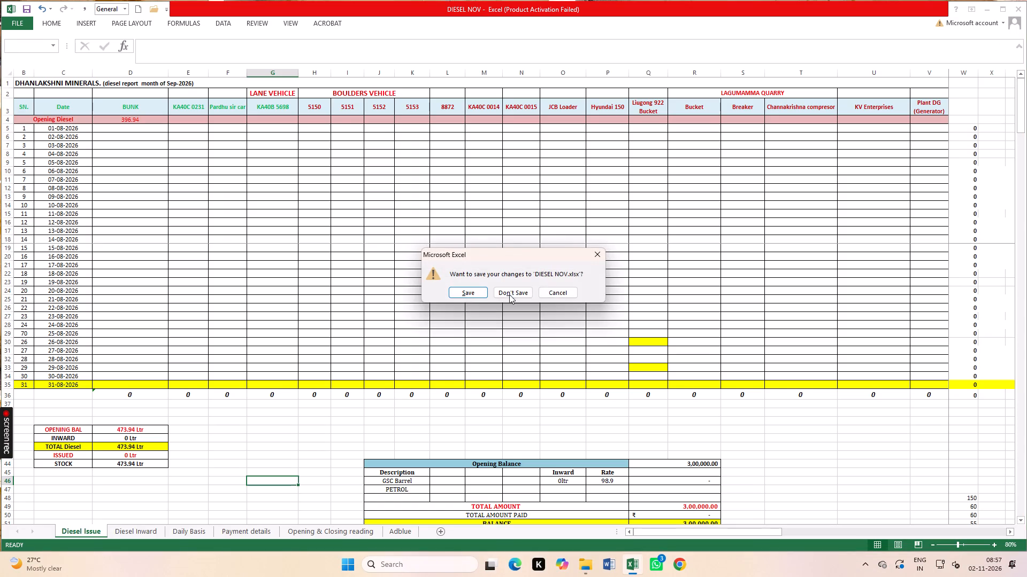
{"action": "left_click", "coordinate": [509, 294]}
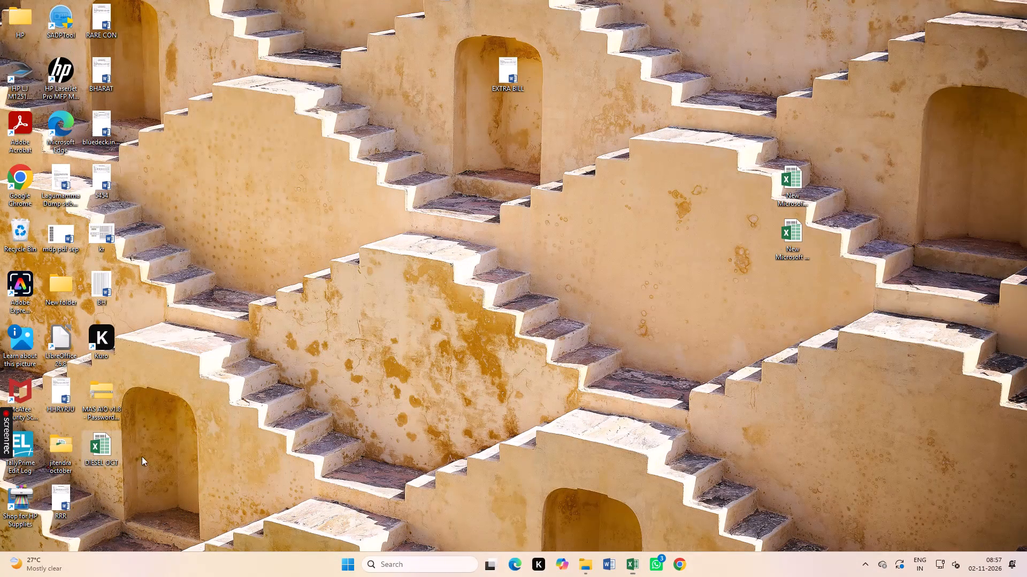
Reopen the DIESEL OCT copy from the Desktop to check the Diesel Issue stock summary, and close it.
{"action": "double_click", "coordinate": [98, 456]}
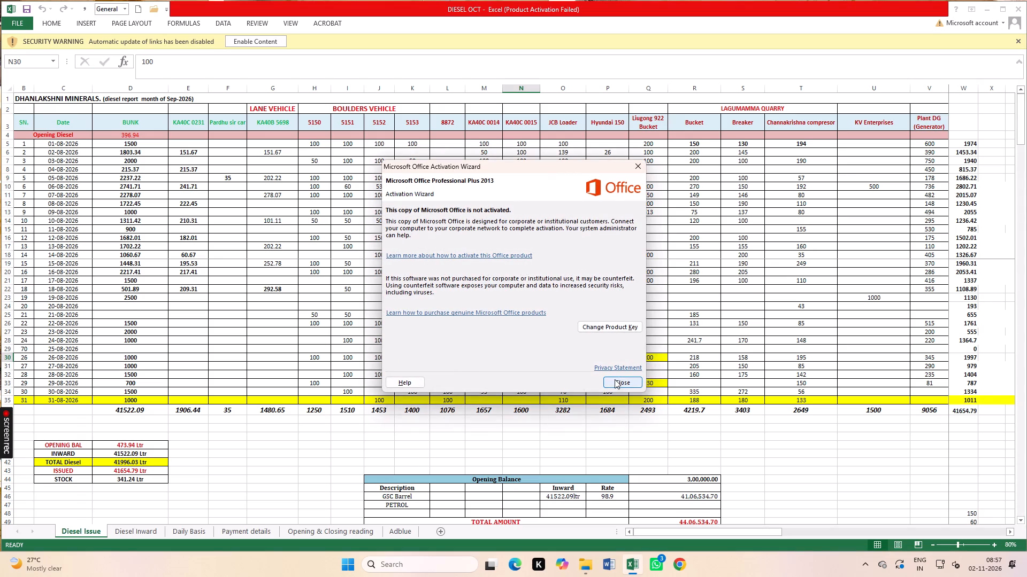
{"action": "left_click", "coordinate": [639, 168]}
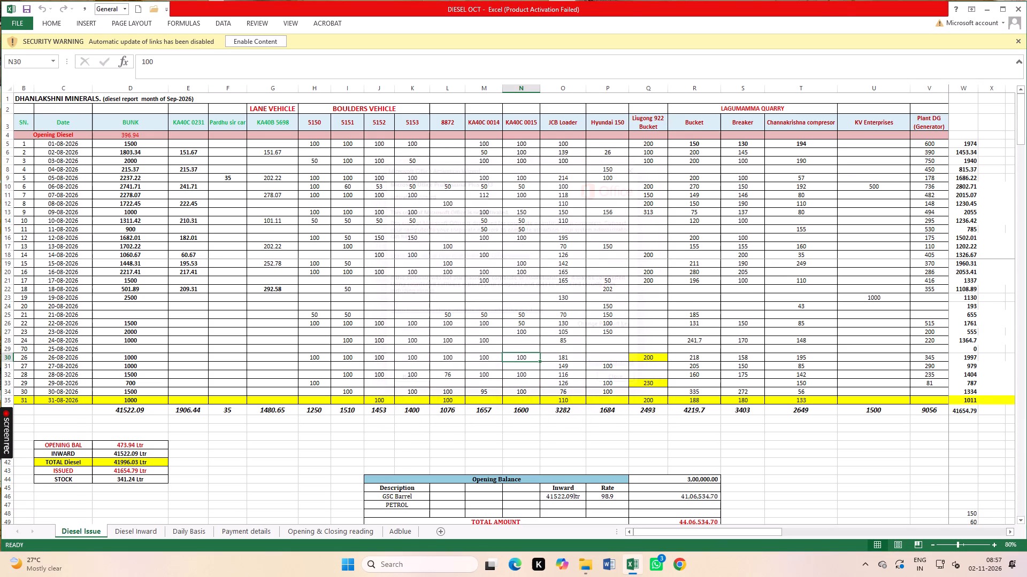
{"action": "left_click", "coordinate": [1021, 11]}
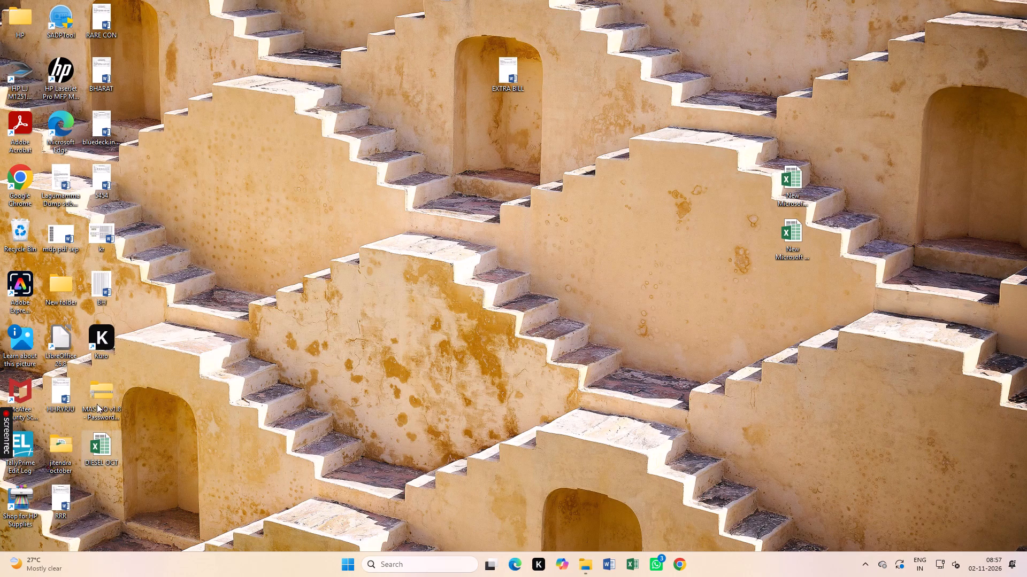
Open the DIESEL NOV workbook from the NOV- 2026 DIESEL folder on USB Drive (D:) without updating its links.
{"action": "double_click", "coordinate": [68, 297]}
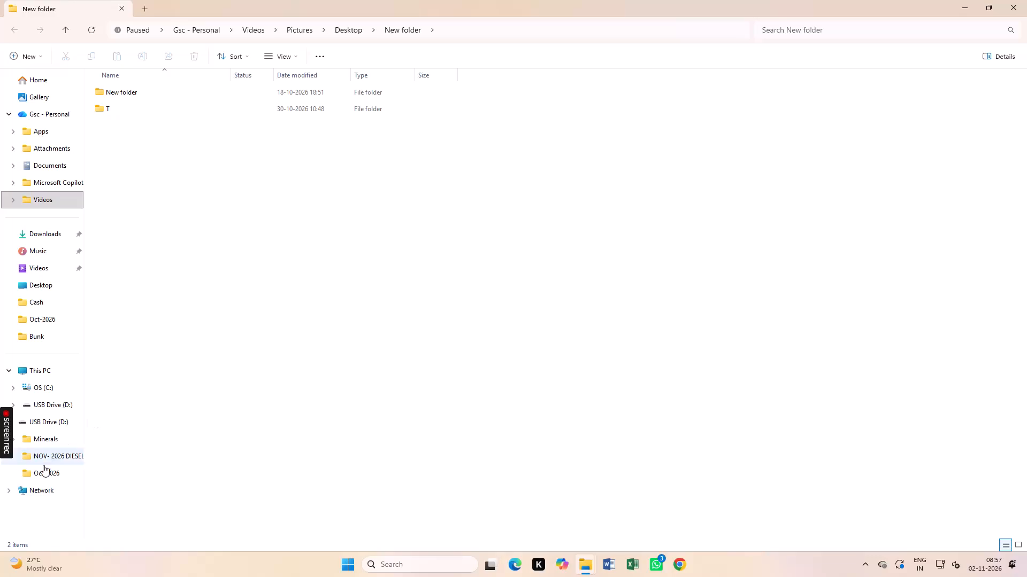
{"action": "left_click", "coordinate": [52, 461]}
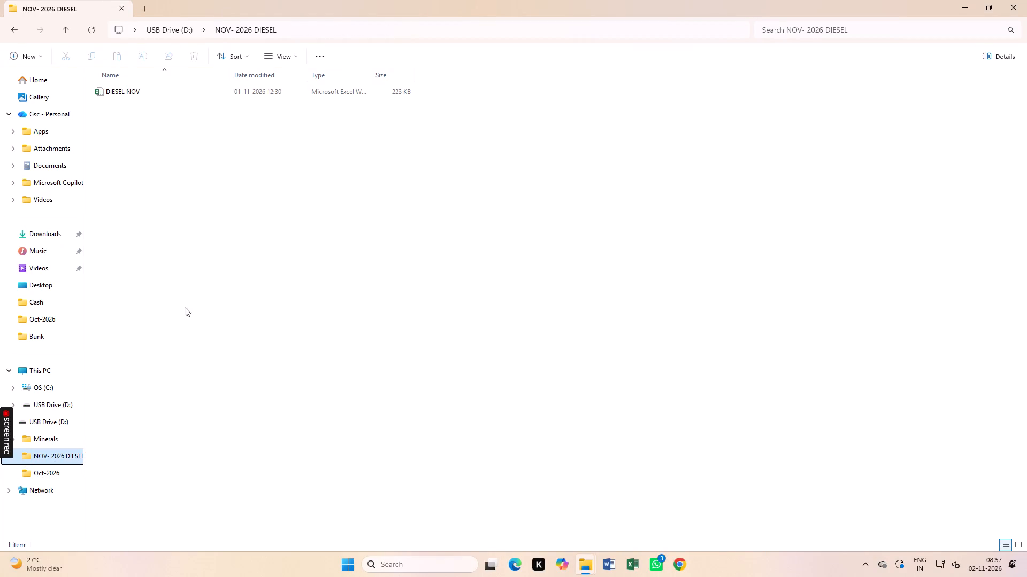
{"action": "double_click", "coordinate": [125, 95]}
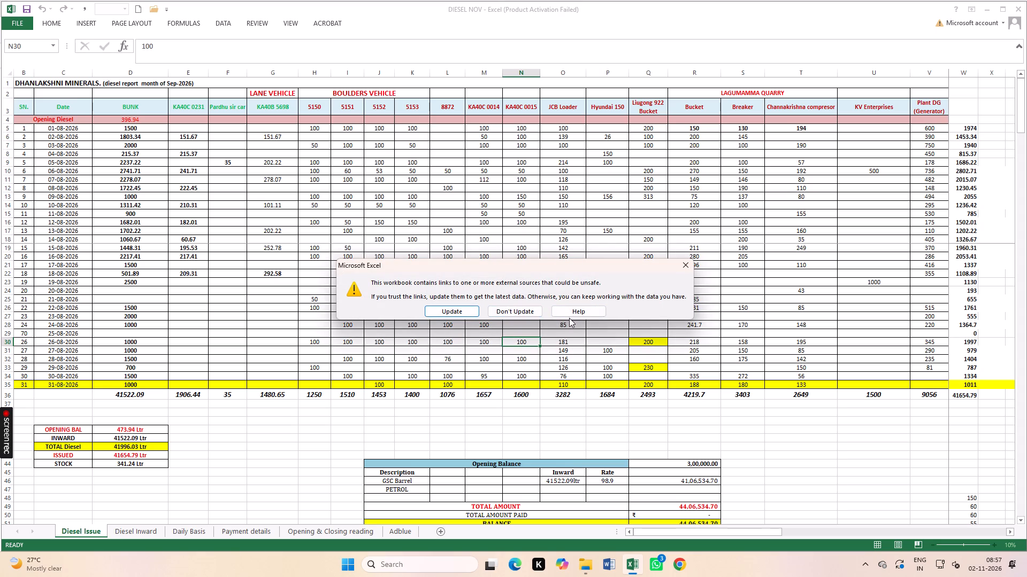
{"action": "left_click", "coordinate": [684, 265]}
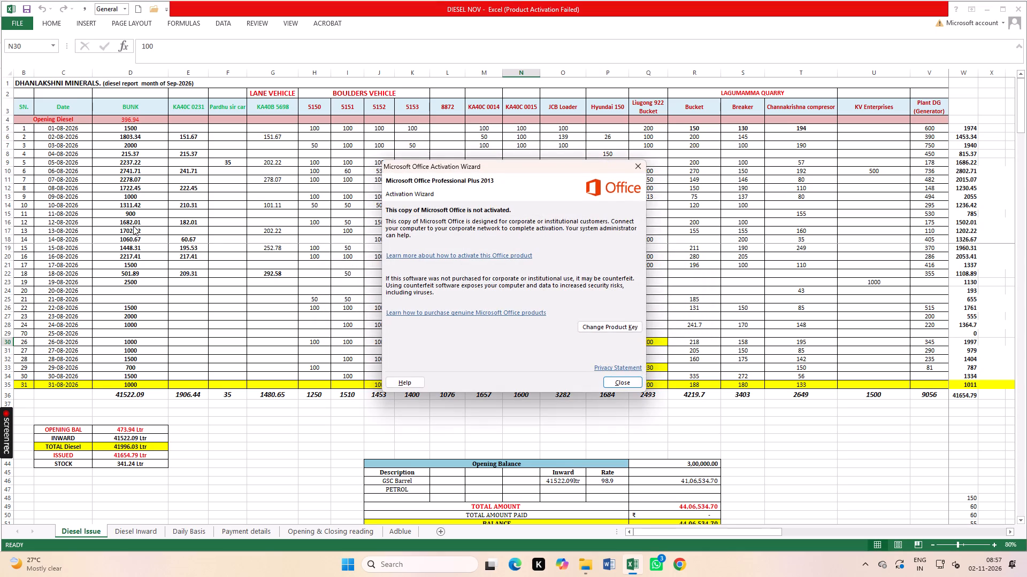
{"action": "left_click", "coordinate": [625, 386]}
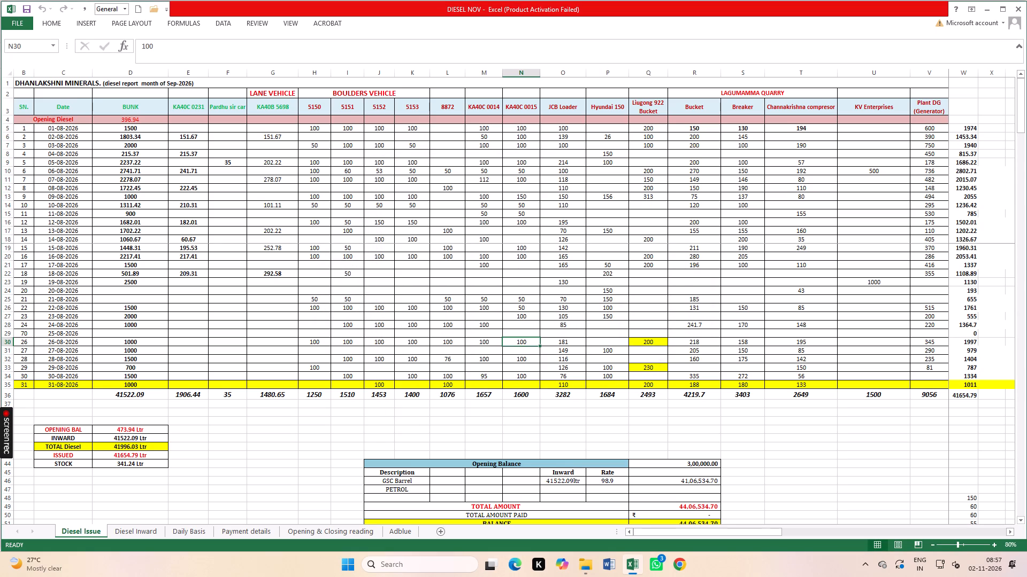
Clear Diesel Issue from the Opening Diesel row through 31-08-2026, covering the BUNK to Plant DG columns (D4:V35).
{"action": "scroll", "coordinate": [94, 201], "scroll_direction": "up", "scroll_amount": 6}
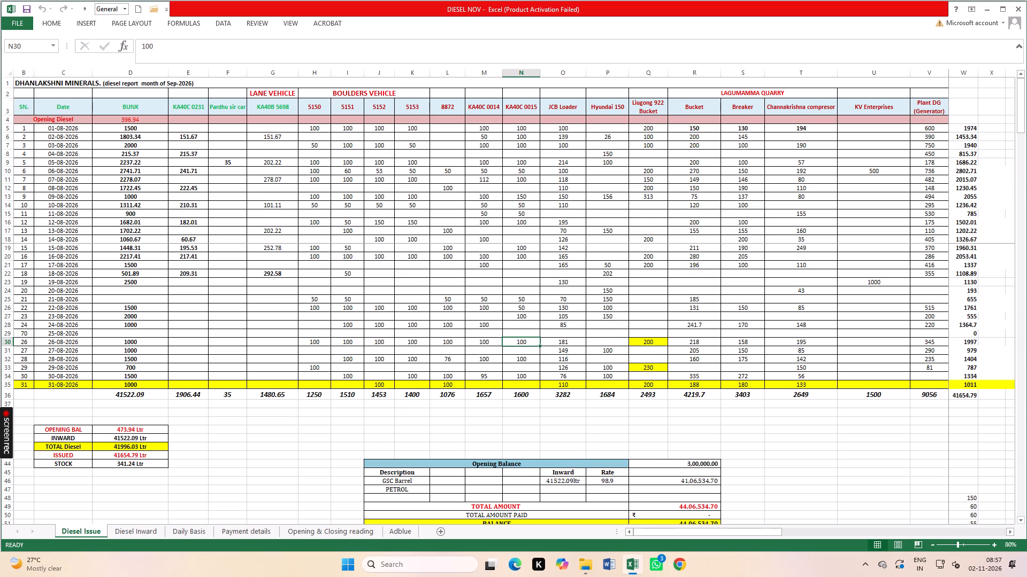
{"action": "left_click", "coordinate": [108, 121]}
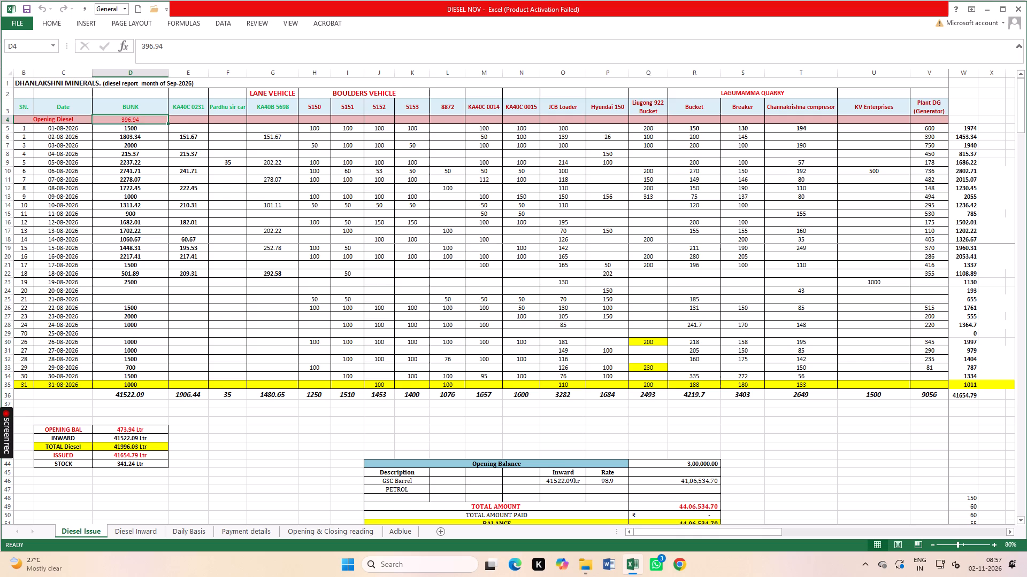
{"action": "scroll", "coordinate": [125, 212], "scroll_direction": "up", "scroll_amount": 5}
{"action": "left_click_drag", "start_coordinate": [119, 120], "coordinate": [435, 236]}
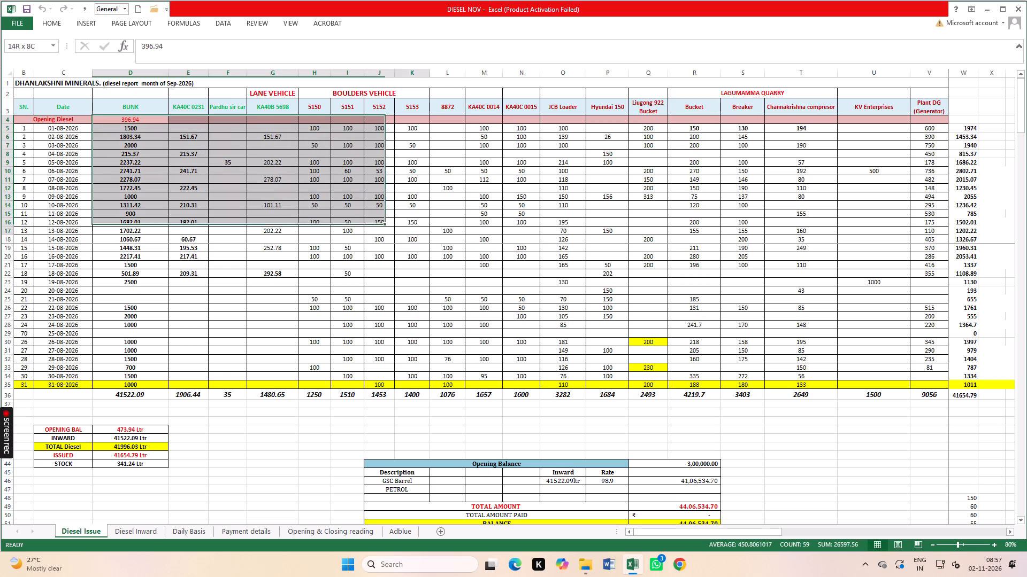
{"action": "left_click_drag", "start_coordinate": [435, 236], "coordinate": [897, 323]}
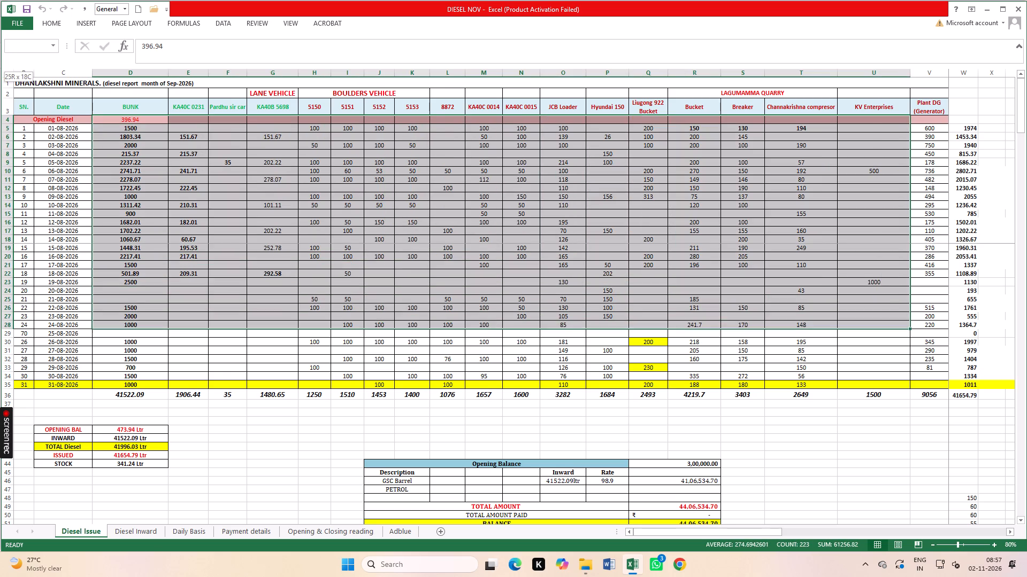
{"action": "left_click_drag", "start_coordinate": [897, 323], "coordinate": [883, 373]}
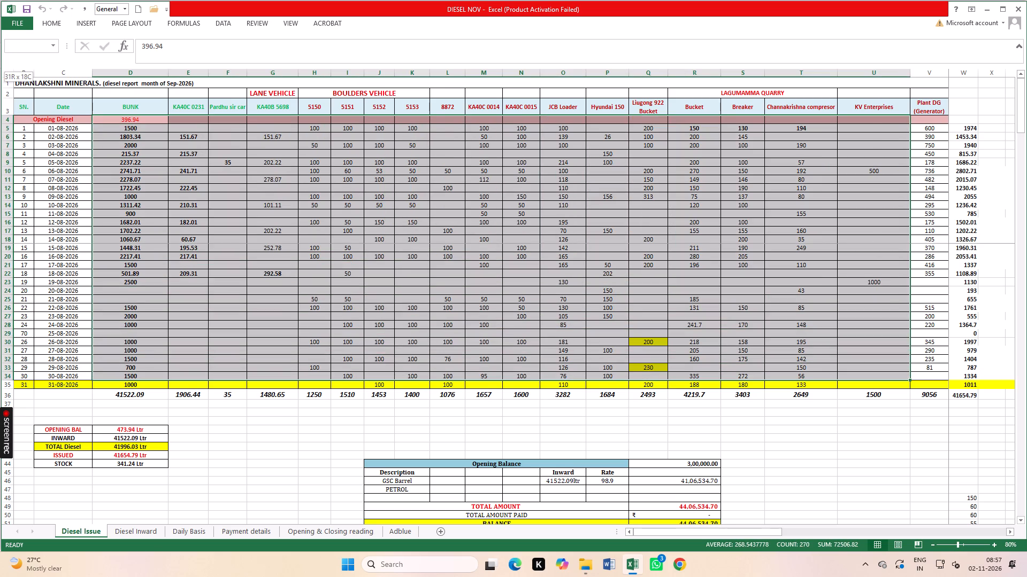
{"action": "left_click_drag", "start_coordinate": [883, 373], "coordinate": [884, 384]}
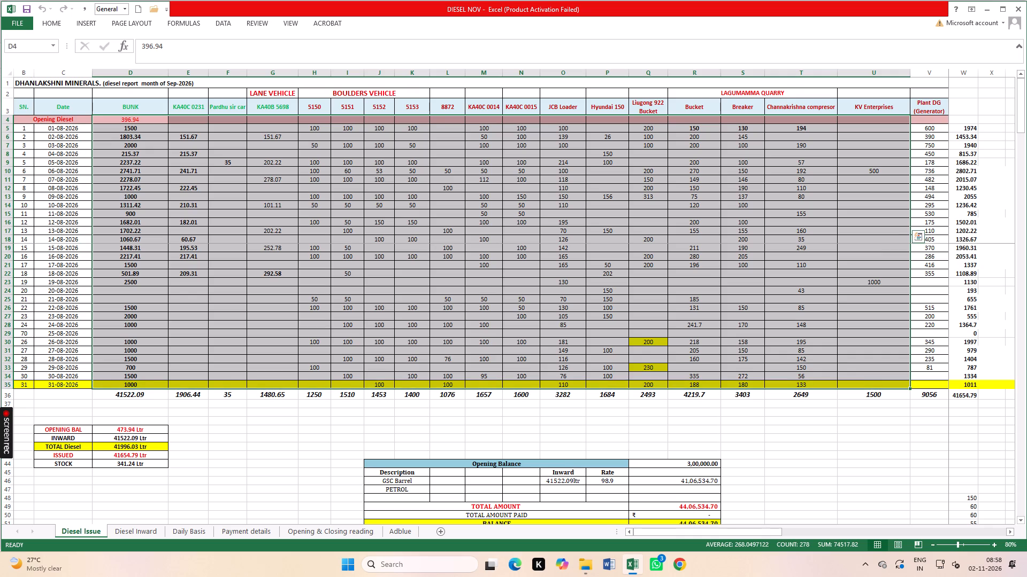
{"action": "left_click", "coordinate": [93, 118]}
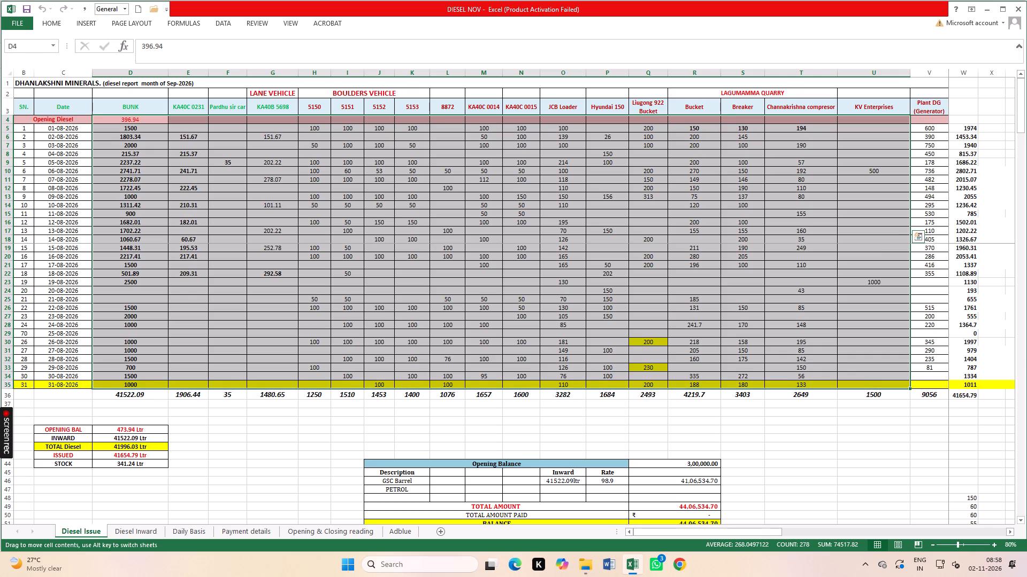
{"action": "left_click", "coordinate": [94, 116]}
{"action": "left_click", "coordinate": [118, 133]}
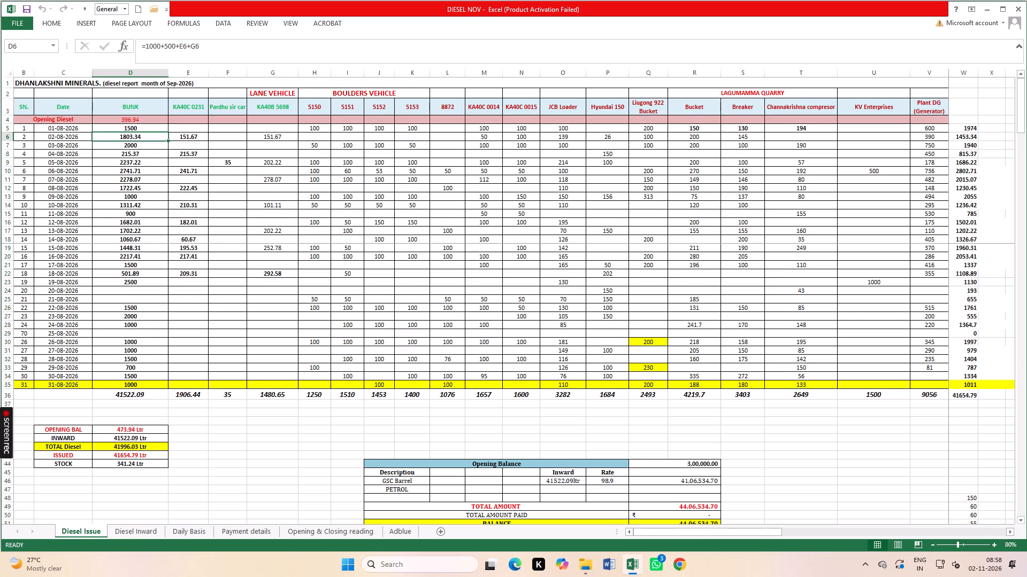
{"action": "left_click_drag", "start_coordinate": [95, 116], "coordinate": [583, 221]}
{"action": "left_click_drag", "start_coordinate": [671, 233], "coordinate": [858, 254]}
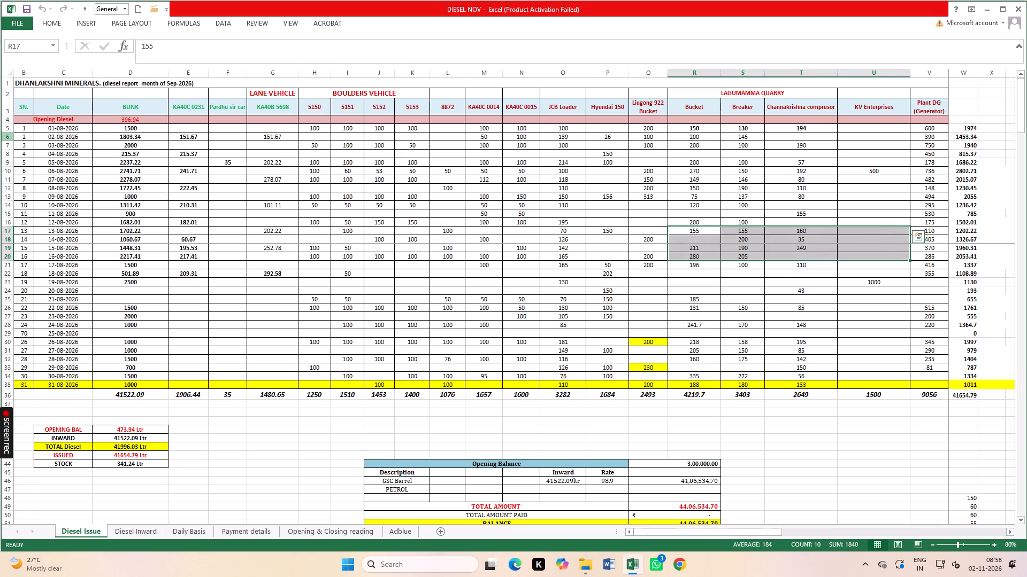
{"action": "left_click_drag", "start_coordinate": [97, 119], "coordinate": [844, 263]}
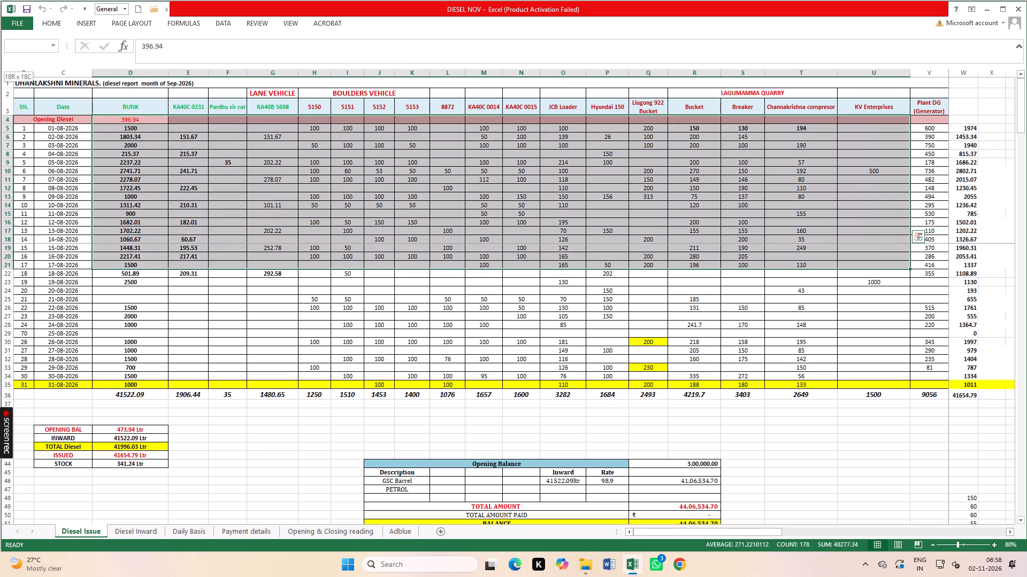
{"action": "left_click_drag", "start_coordinate": [844, 263], "coordinate": [921, 354]}
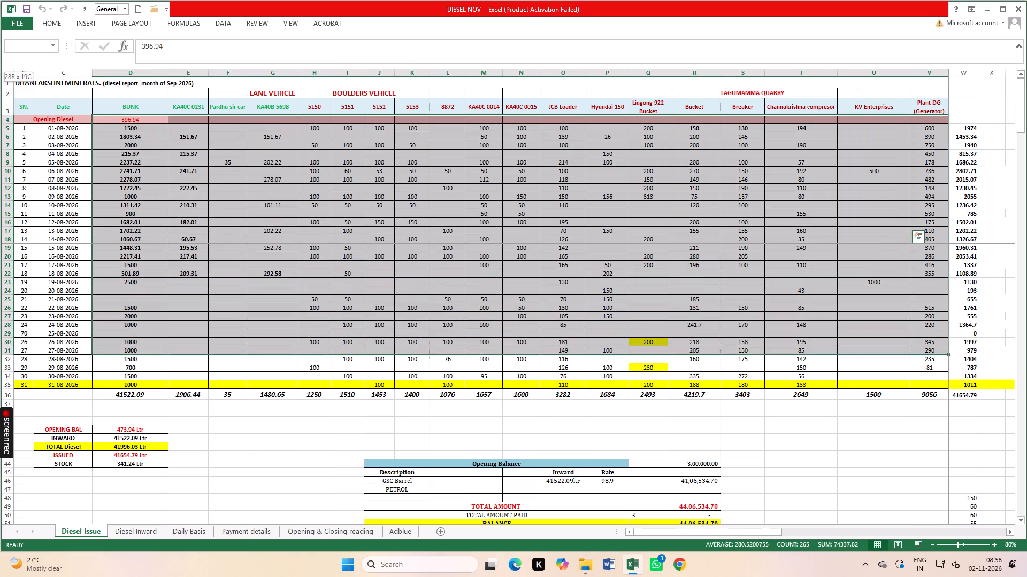
{"action": "left_click_drag", "start_coordinate": [921, 354], "coordinate": [912, 384]}
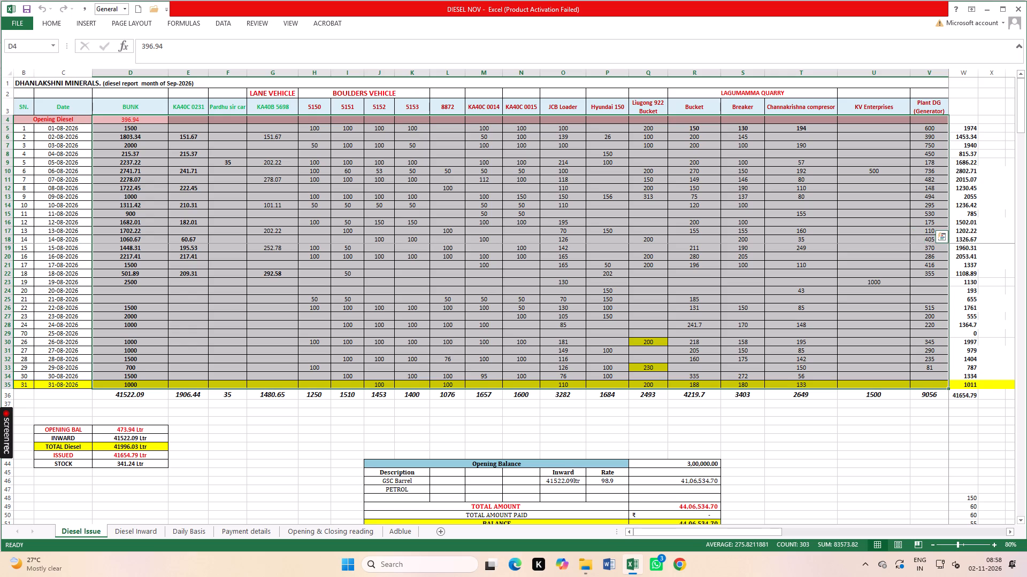
{"action": "key", "text": "Delete"}
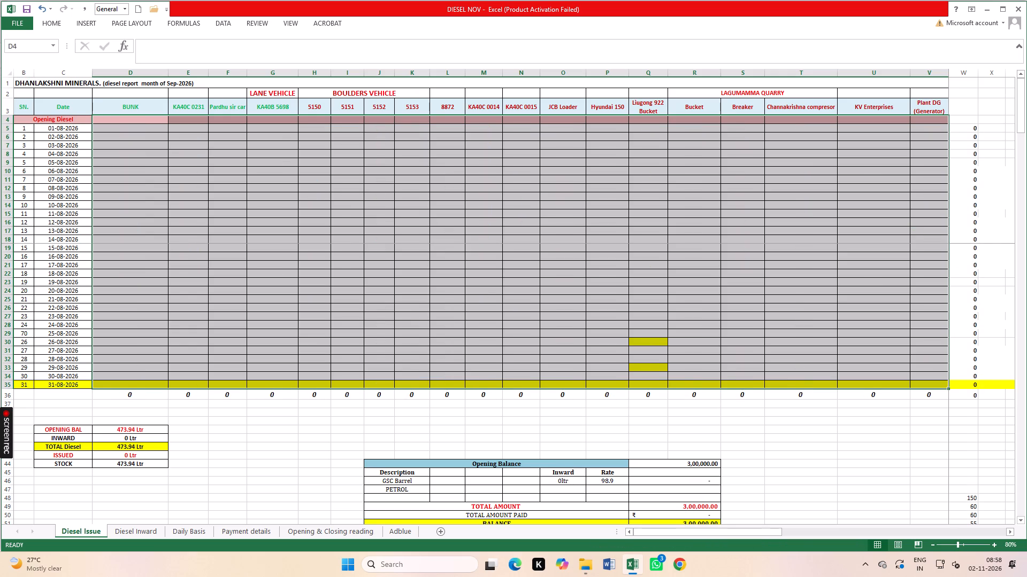
Set the OPENING BAL value in the Diesel Issue summary table to 341.
{"action": "left_click", "coordinate": [137, 428]}
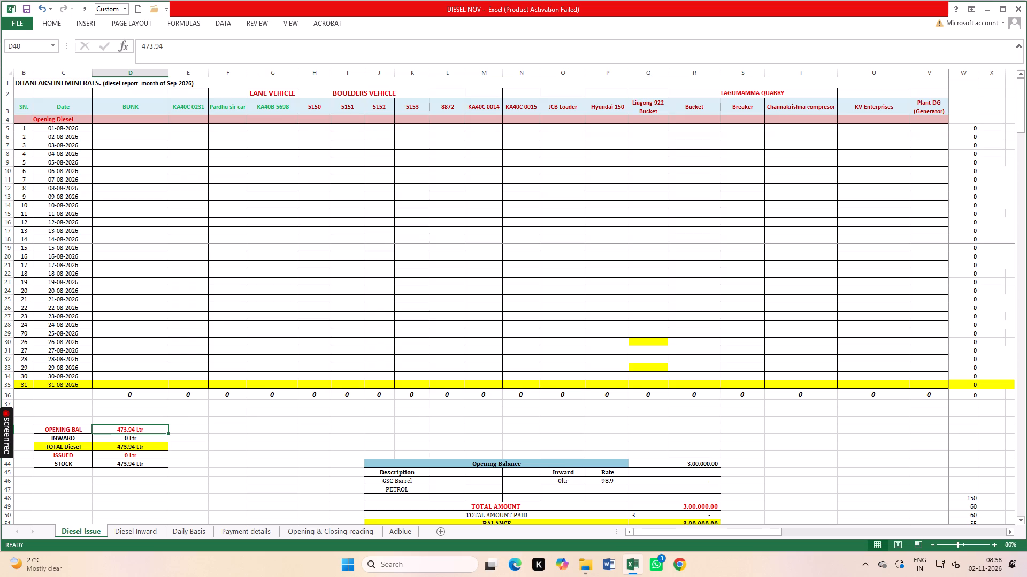
{"action": "double_click", "coordinate": [134, 429]}
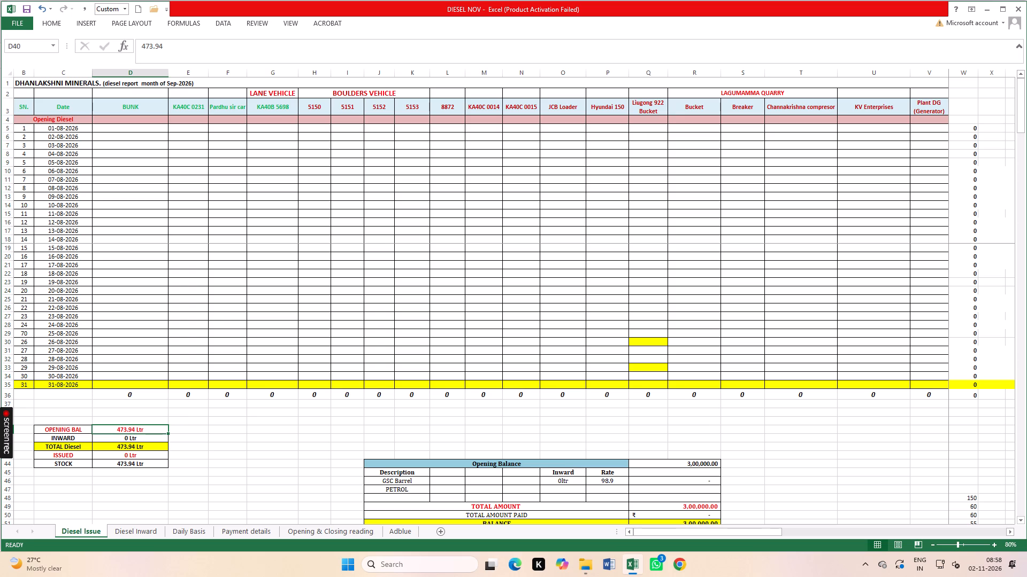
{"action": "left_click", "coordinate": [139, 430]}
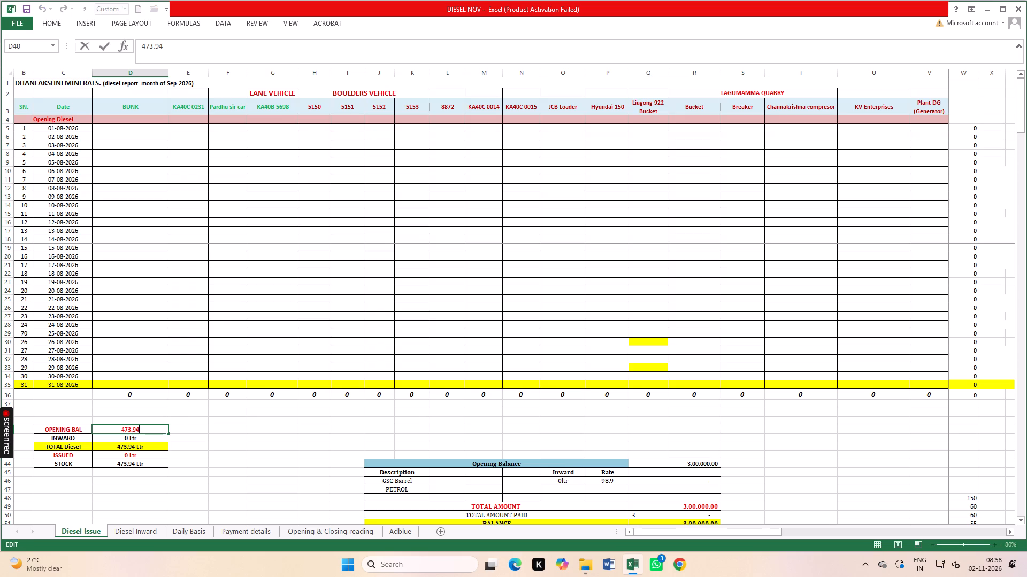
{"action": "key", "text": "BackSpace"}
{"action": "key", "text": "BackSpace"}
{"action": "key", "text": "BackSpace"}
{"action": "key", "text": "BackSpace"}
{"action": "key", "text": "BackSpace"}
{"action": "key", "text": "BackSpace"}
{"action": "type", "text": "341"}
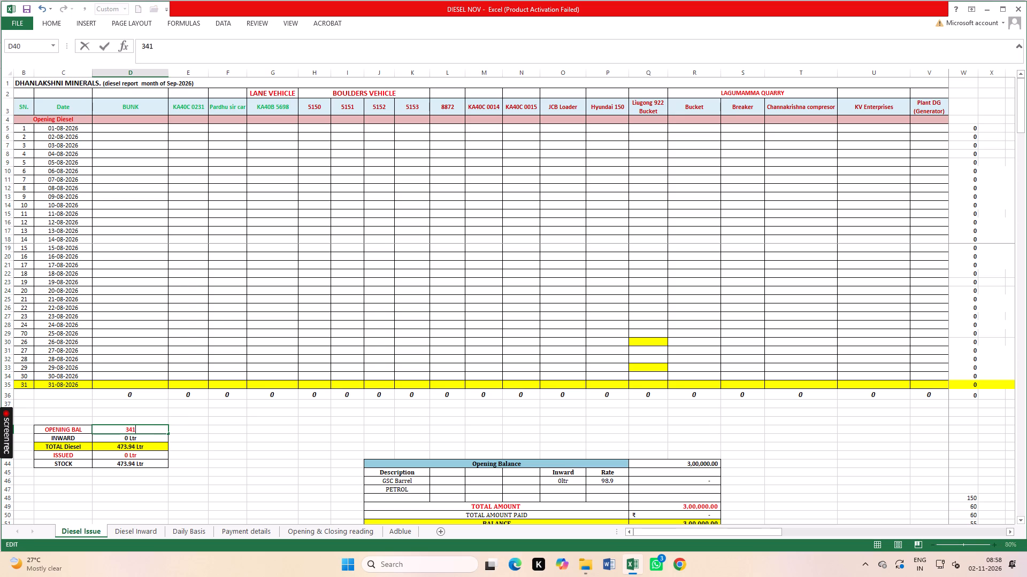
{"action": "left_click", "coordinate": [321, 426]}
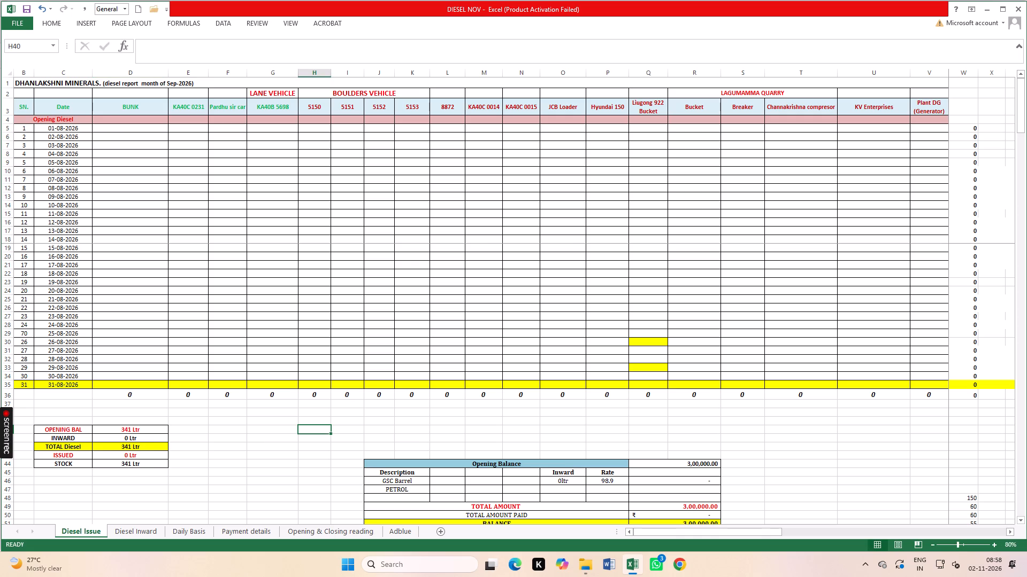
Enter 341 as the BUNK value in the Opening Diesel row (D4) of Diesel Issue.
{"action": "scroll", "coordinate": [125, 348], "scroll_direction": "up", "scroll_amount": 4}
{"action": "left_click", "coordinate": [126, 118]}
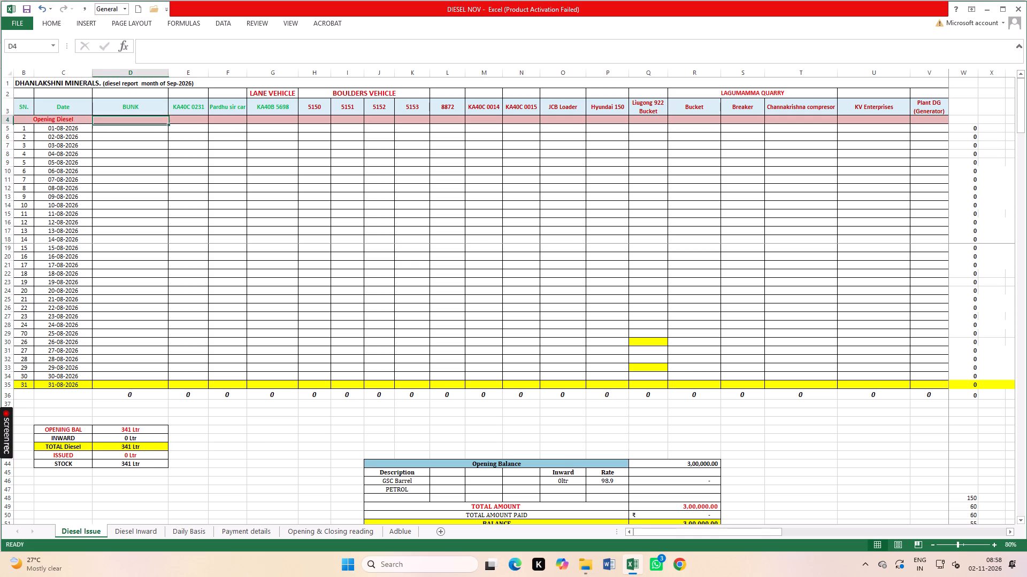
{"action": "key", "text": "3"}
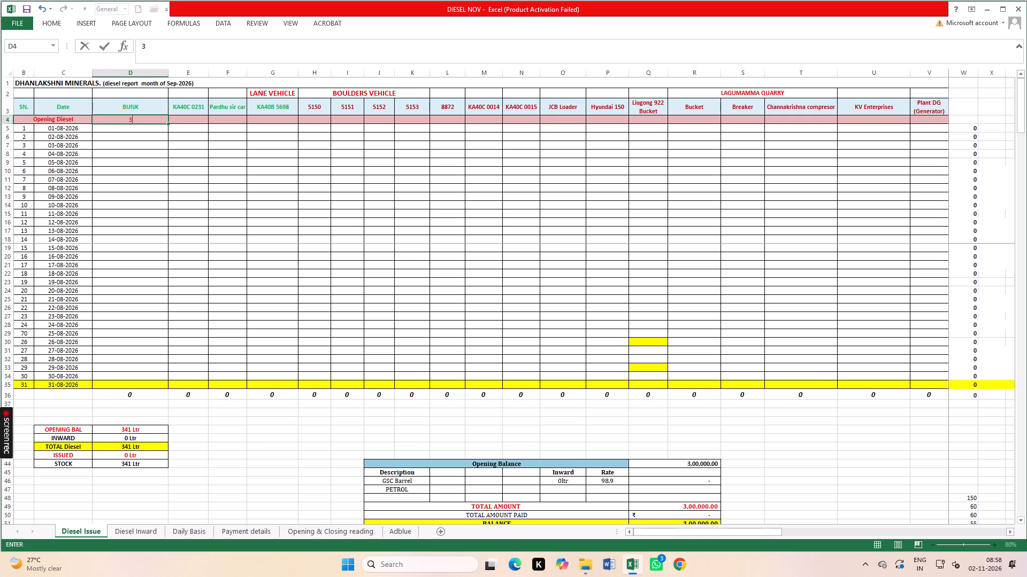
{"action": "key", "text": "4"}
{"action": "key", "text": "1"}
{"action": "left_click", "coordinate": [208, 235]}
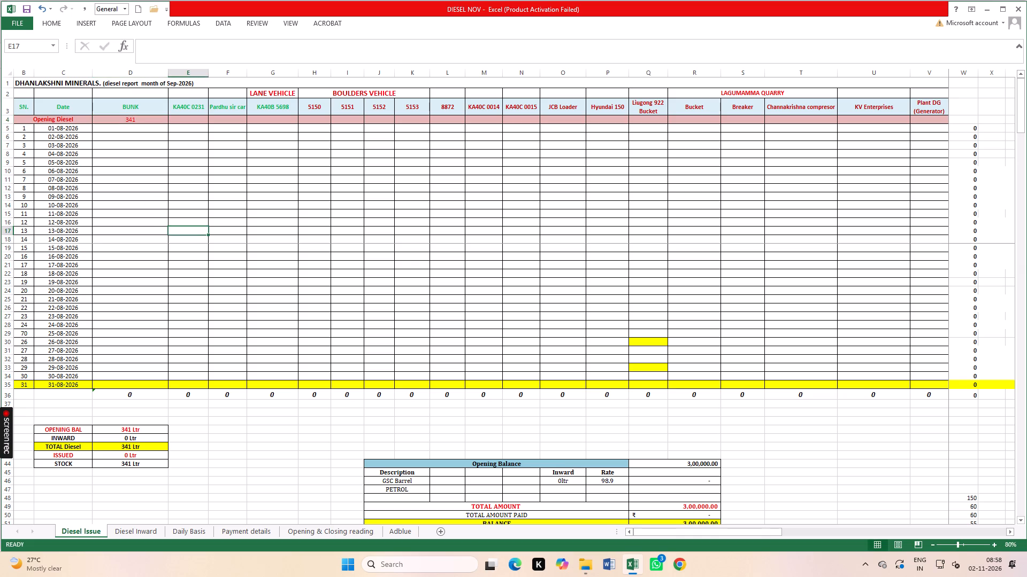
{"action": "left_click", "coordinate": [182, 123]}
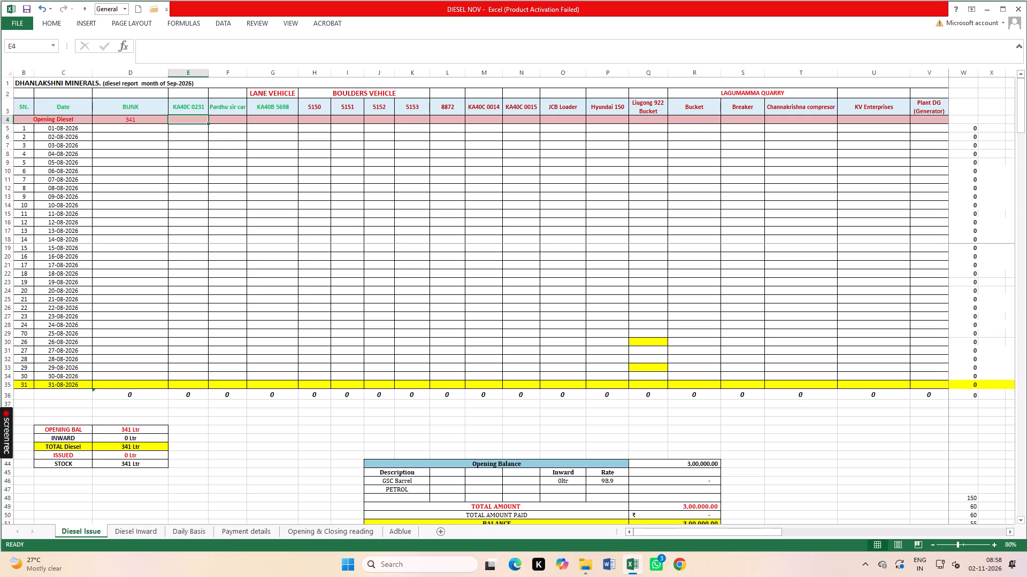
Enter 1000 in the BUNK column for the first date row, 01-08-2026.
{"action": "left_click", "coordinate": [120, 130]}
{"action": "type", "text": "1000"}
{"action": "left_click", "coordinate": [209, 245]}
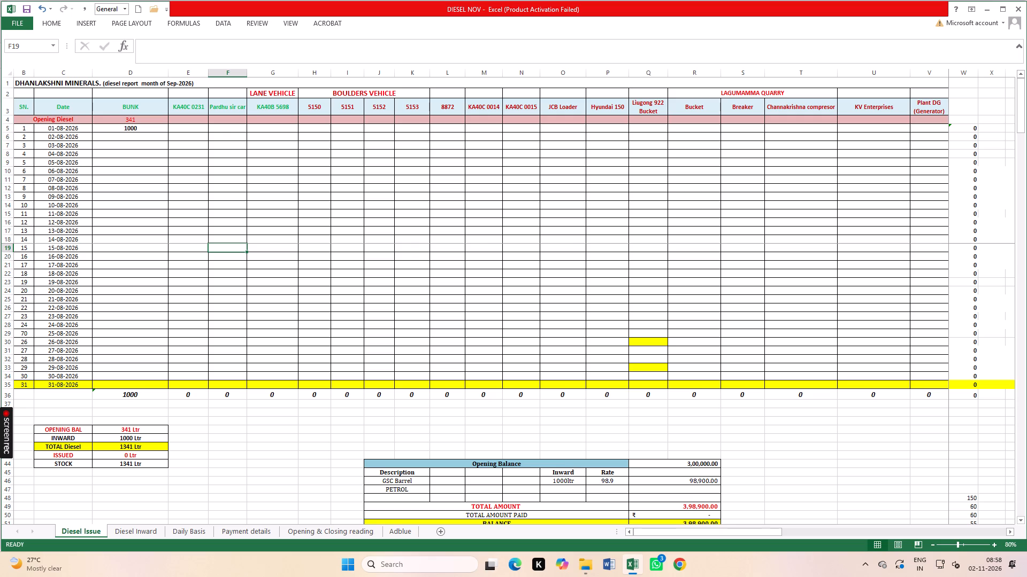
Enter the formula =500+80 in the Plant DG (Generator) column for 01-08-2026.
{"action": "left_click", "coordinate": [928, 129]}
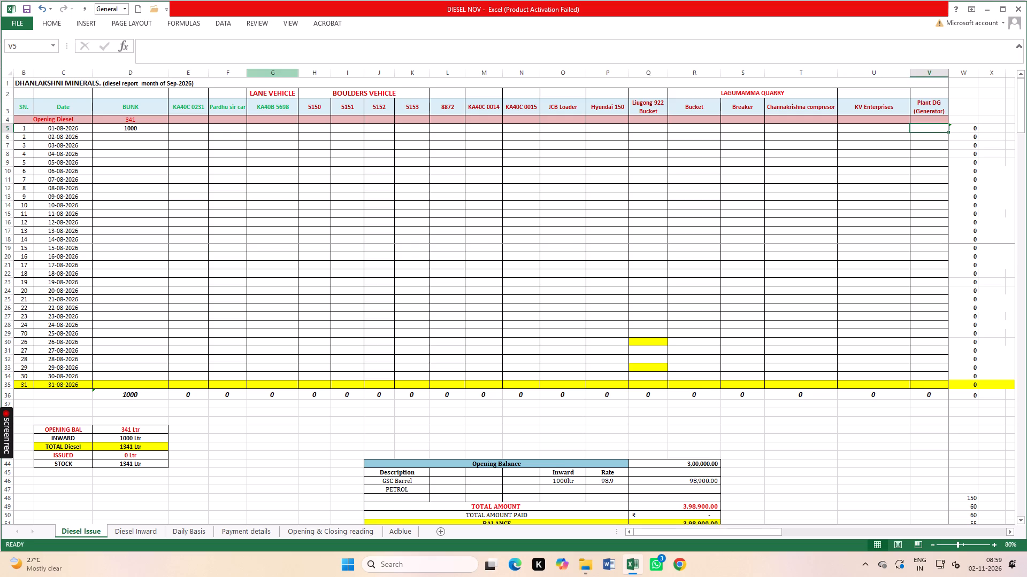
{"action": "left_click", "coordinate": [168, 44]}
{"action": "key", "text": "equal"}
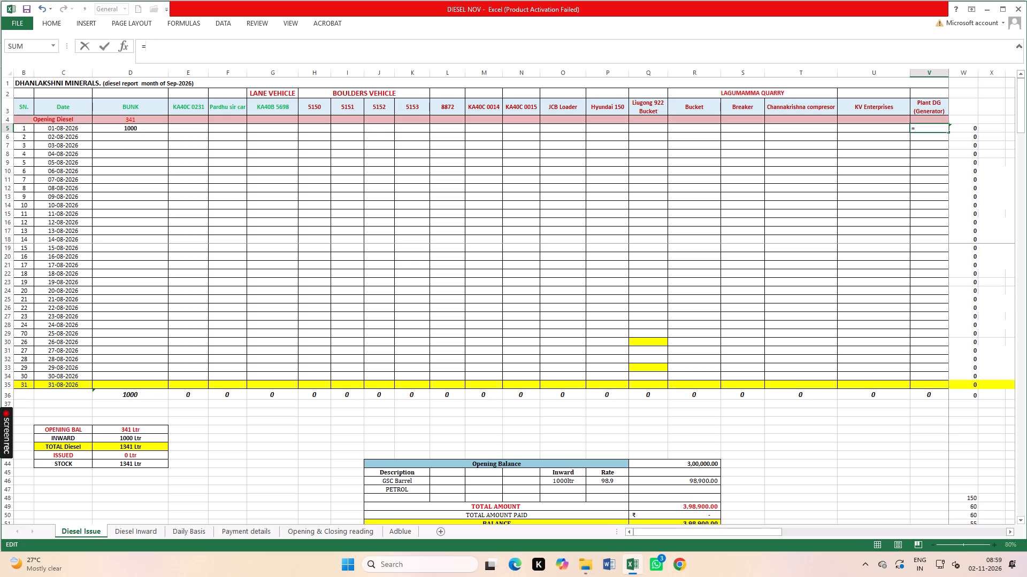
{"action": "left_click", "coordinate": [227, 43]}
{"action": "type", "text": "500"}
{"action": "key", "text": "plus"}
{"action": "type", "text": "80"}
{"action": "key", "text": "Return"}
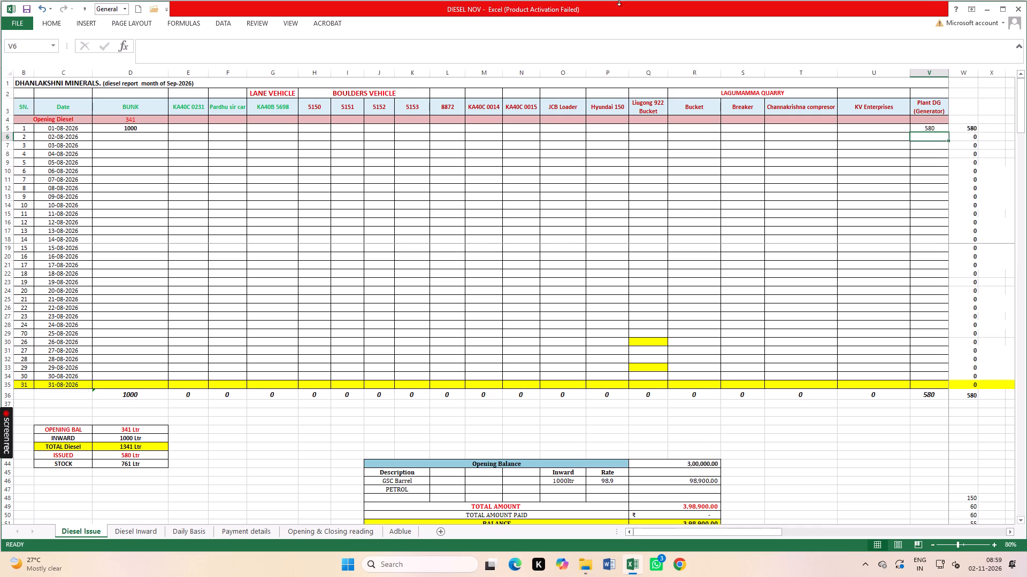
Enter the 01-08-2026 diesel issues: 150 for Hyundai 150 and 90 for JCB Loader.
{"action": "left_click", "coordinate": [605, 128]}
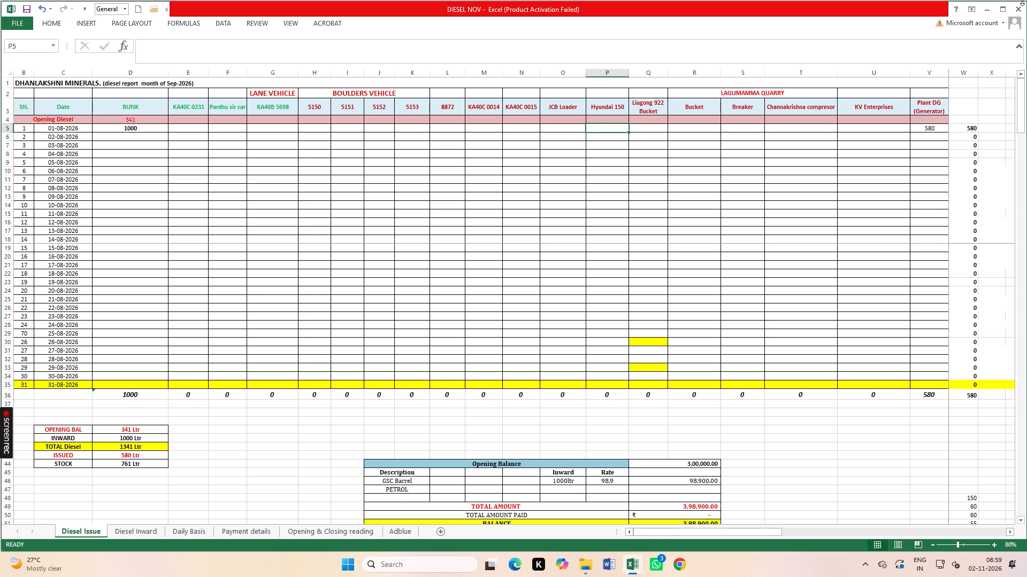
{"action": "type", "text": "150"}
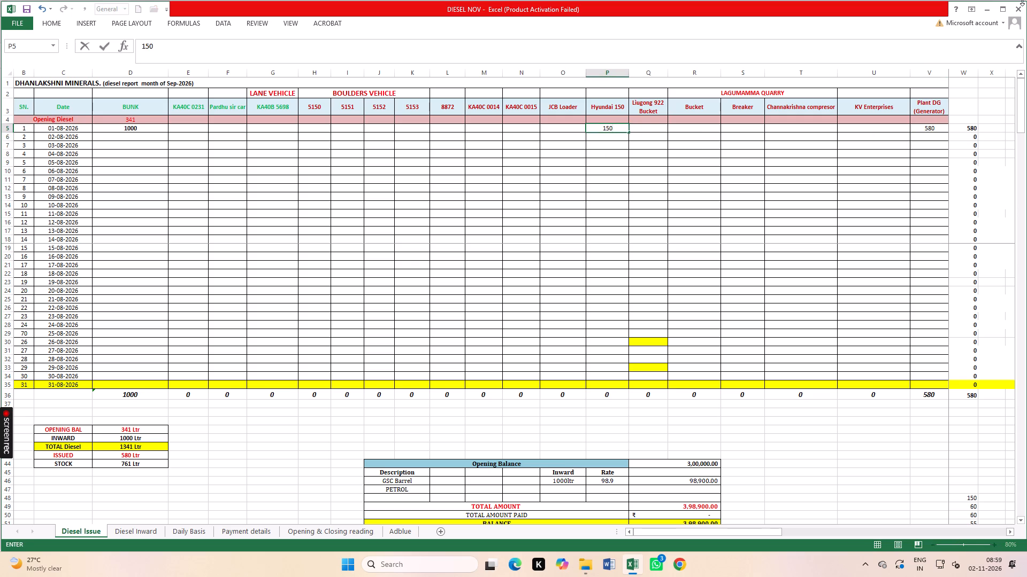
{"action": "left_click", "coordinate": [633, 167]}
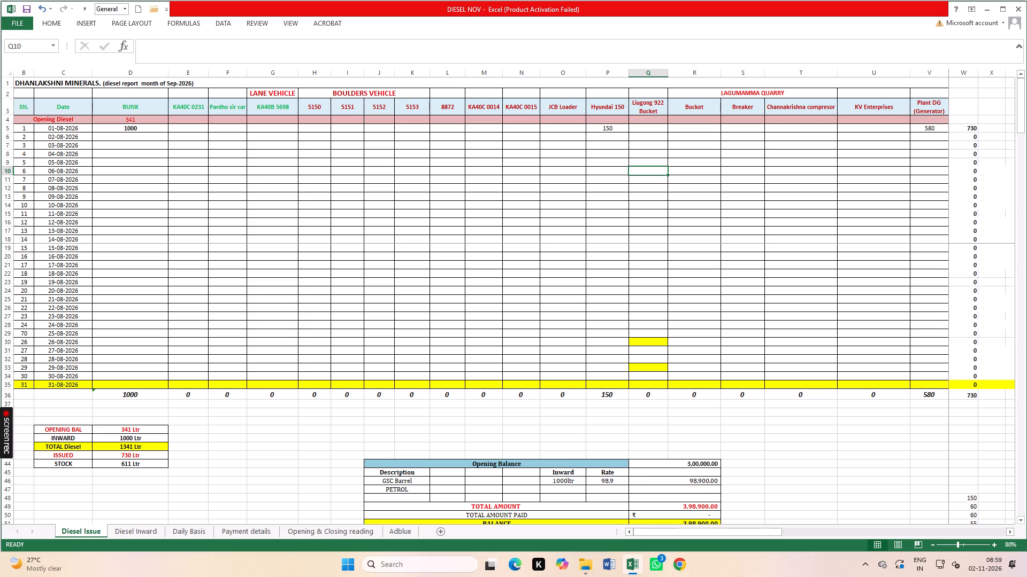
{"action": "left_click", "coordinate": [567, 130]}
{"action": "type", "text": "90"}
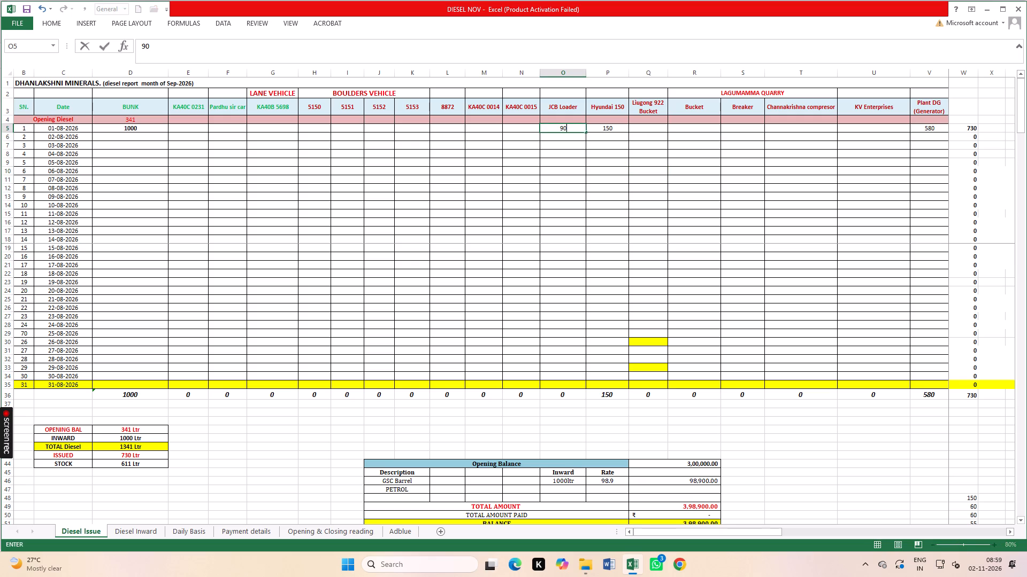
{"action": "left_click", "coordinate": [806, 219]}
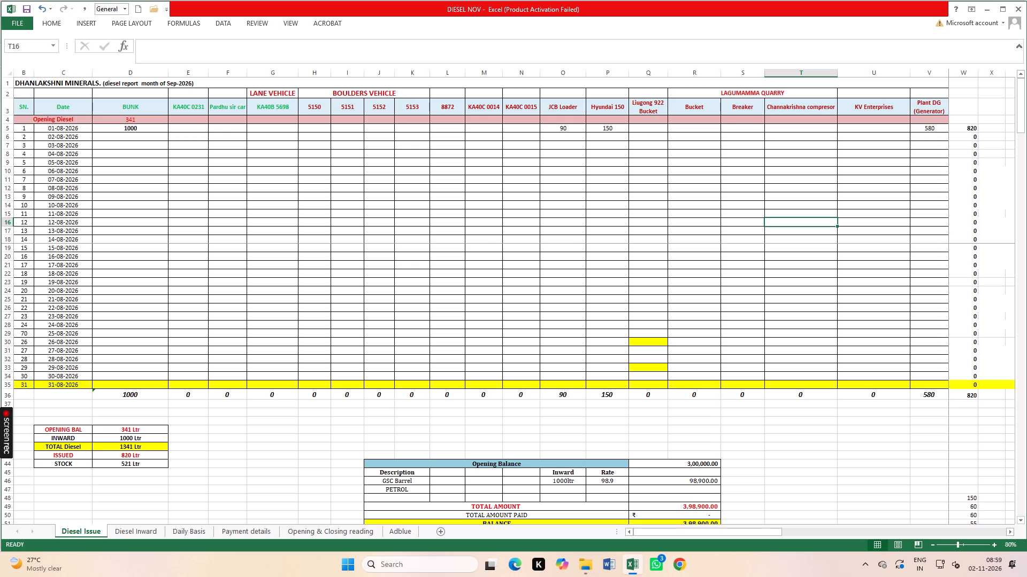
Enter 100 for boulders vehicle 5153 in the 02-08-2026 row (K6).
{"action": "left_click", "coordinate": [417, 137]}
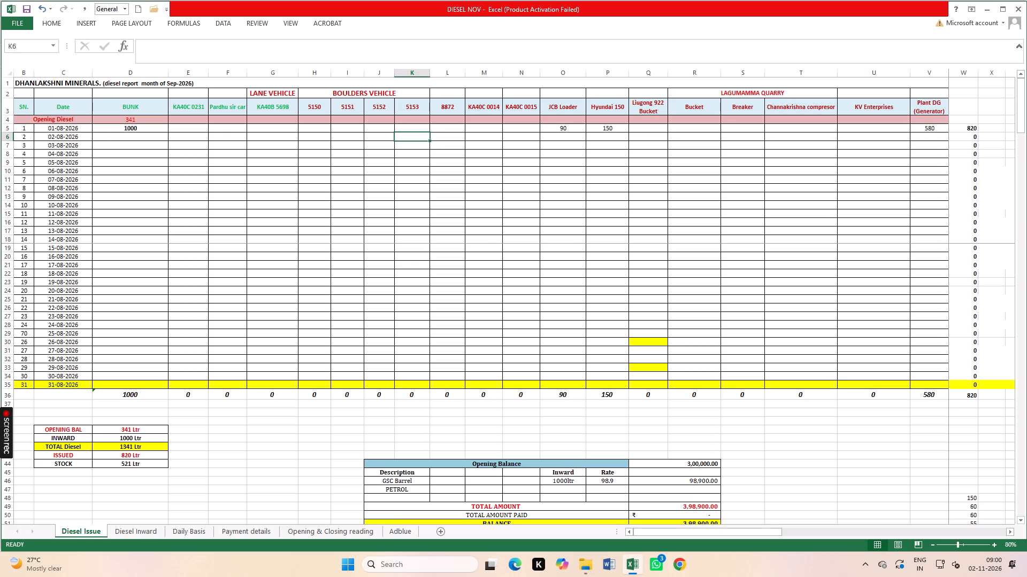
{"action": "type", "text": "100"}
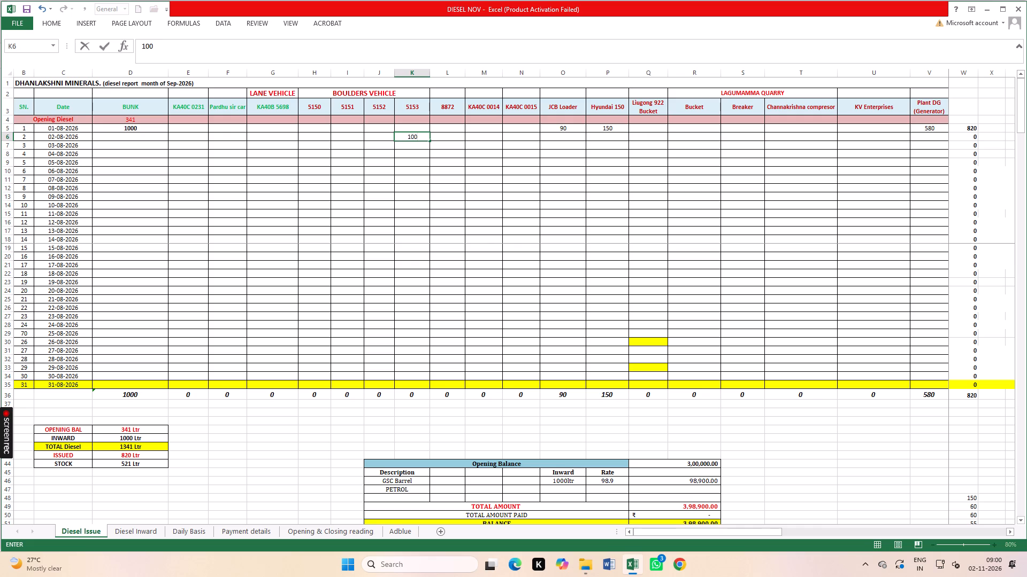
{"action": "left_click", "coordinate": [492, 194]}
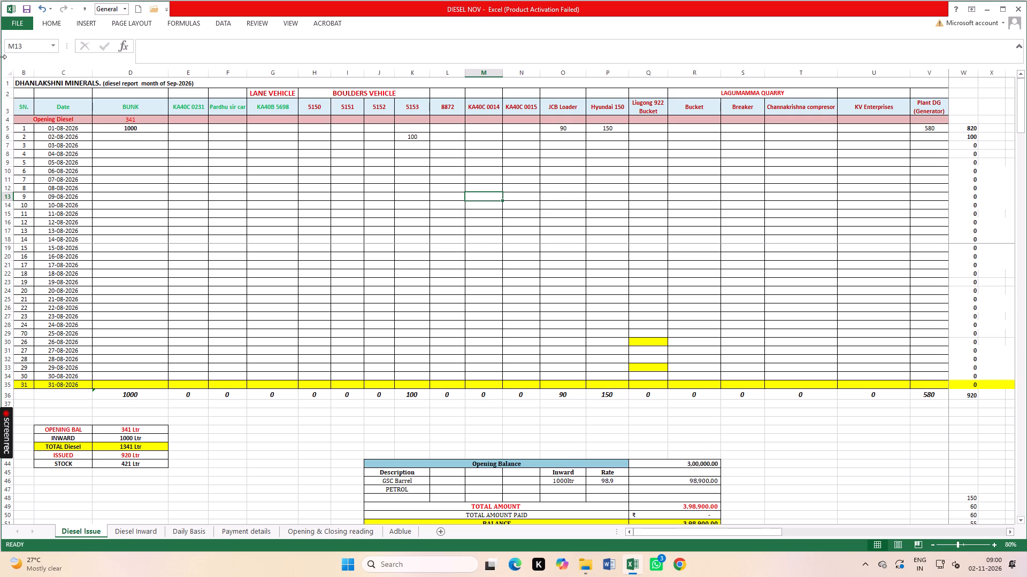
Save the DIESEL NOV workbook, look over the Diesel Issue sheet, and close the workbook and its folder window.
{"action": "left_click", "coordinate": [22, 6]}
{"action": "scroll", "coordinate": [803, 449], "scroll_direction": "down", "scroll_amount": 3}
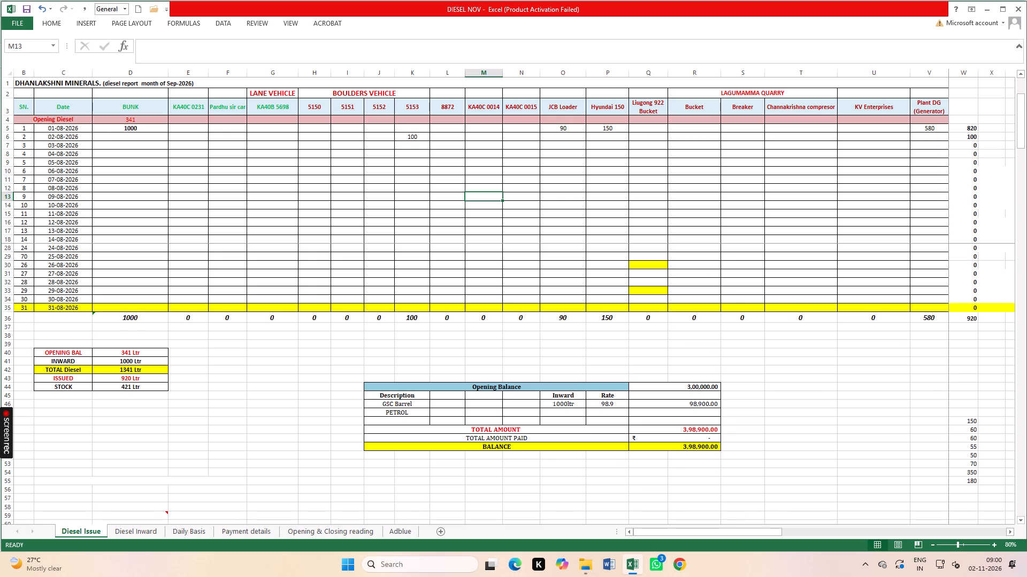
{"action": "scroll", "coordinate": [808, 443], "scroll_direction": "up", "scroll_amount": 6}
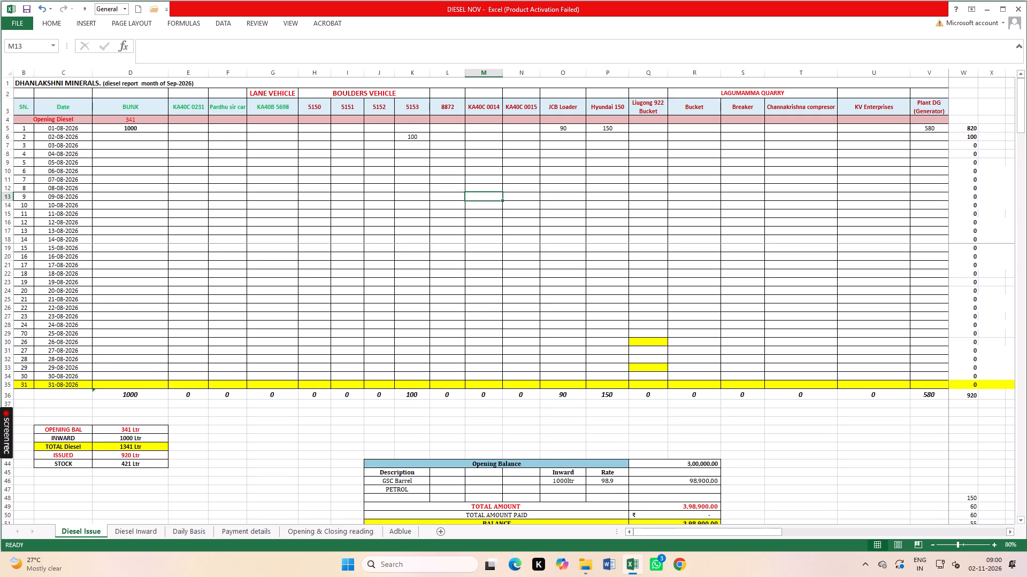
{"action": "left_click", "coordinate": [1021, 8]}
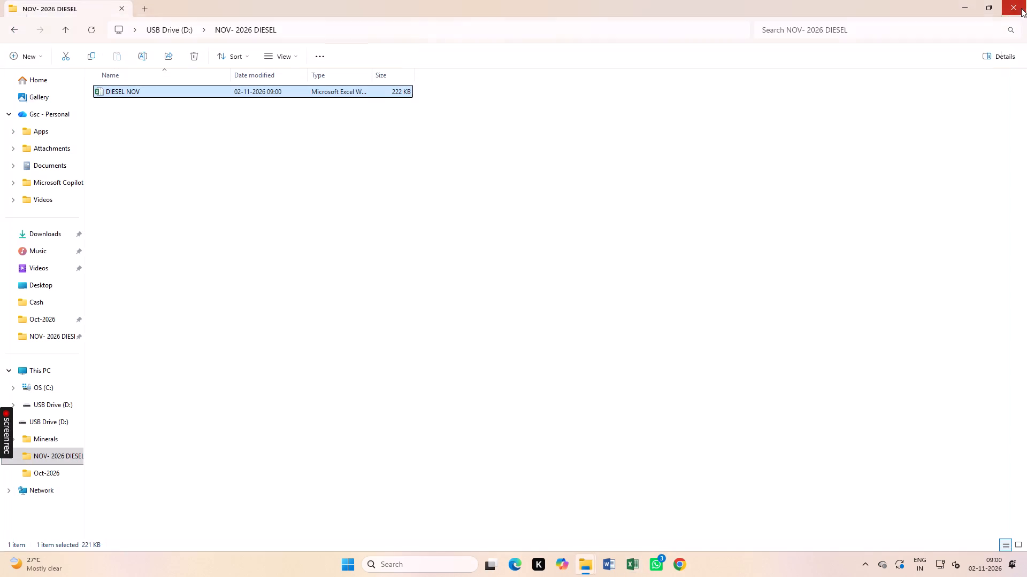
{"action": "left_click", "coordinate": [1009, 7]}
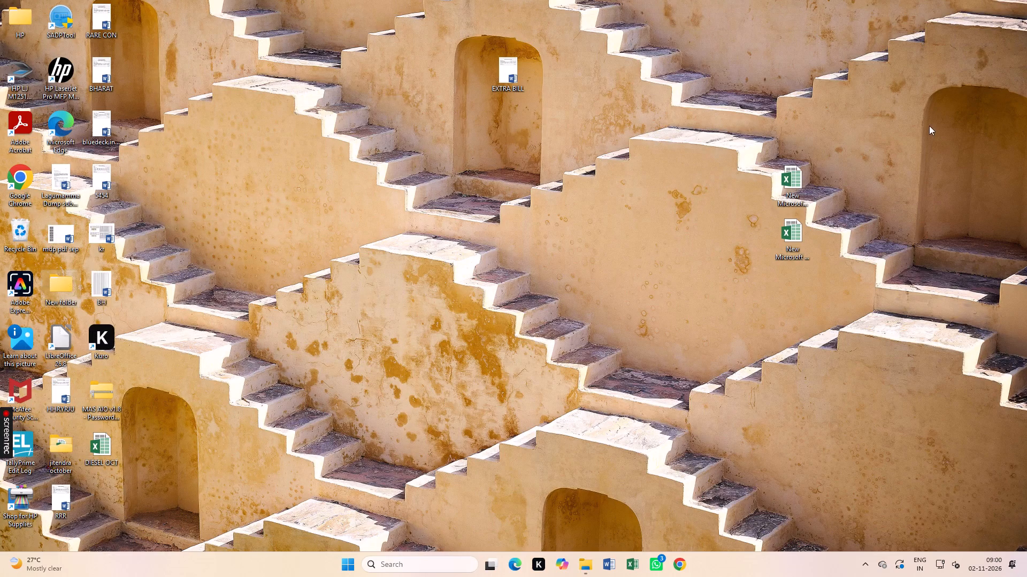
Open DIESEL OCT from the Oct-2026 folder on USB Drive (D:) without updating links, check its Diesel Issue sheet, and close it.
{"action": "double_click", "coordinate": [62, 283]}
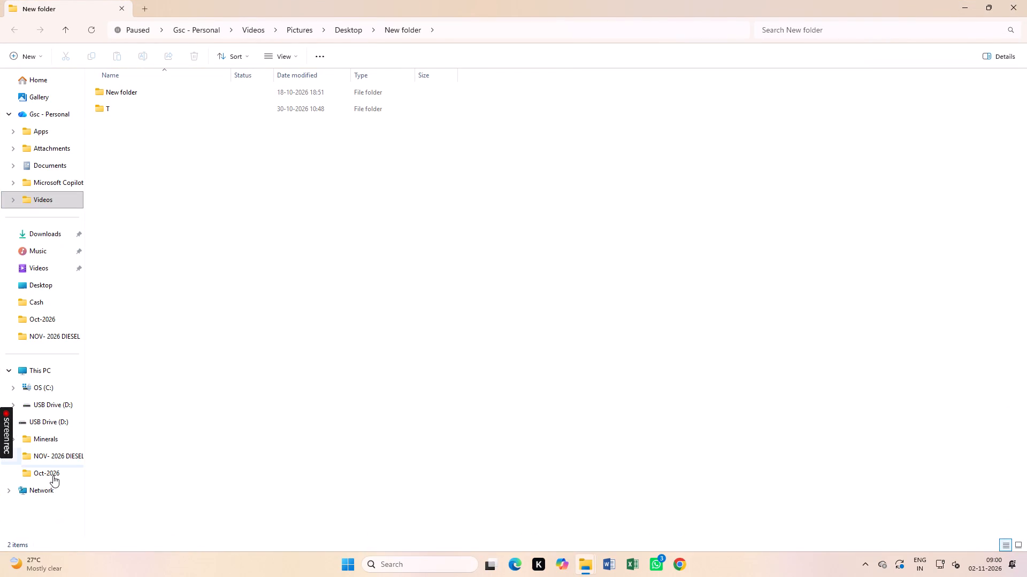
{"action": "left_click", "coordinate": [53, 475]}
{"action": "double_click", "coordinate": [129, 110]}
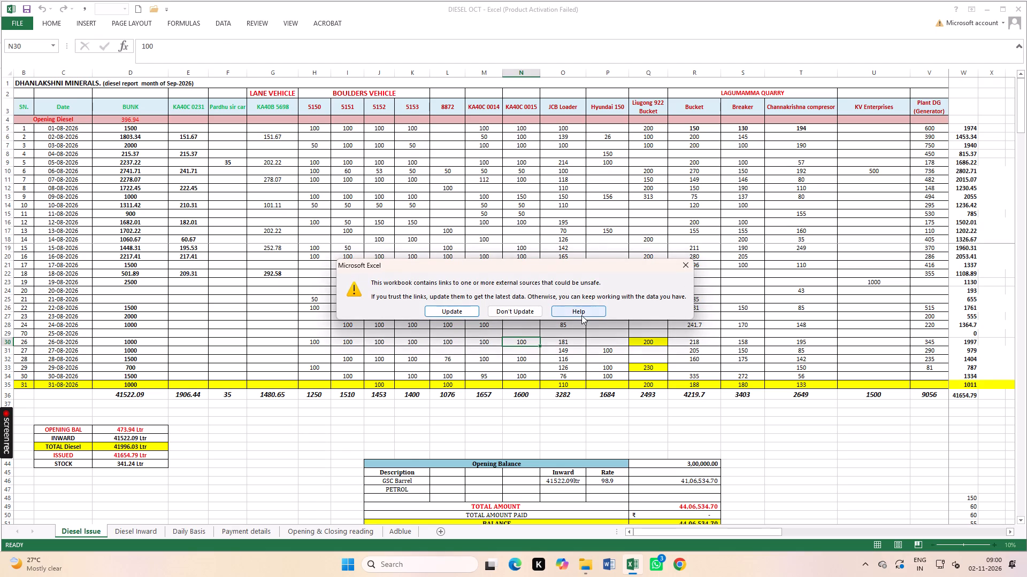
{"action": "left_click", "coordinate": [531, 311]}
{"action": "left_click", "coordinate": [608, 386]}
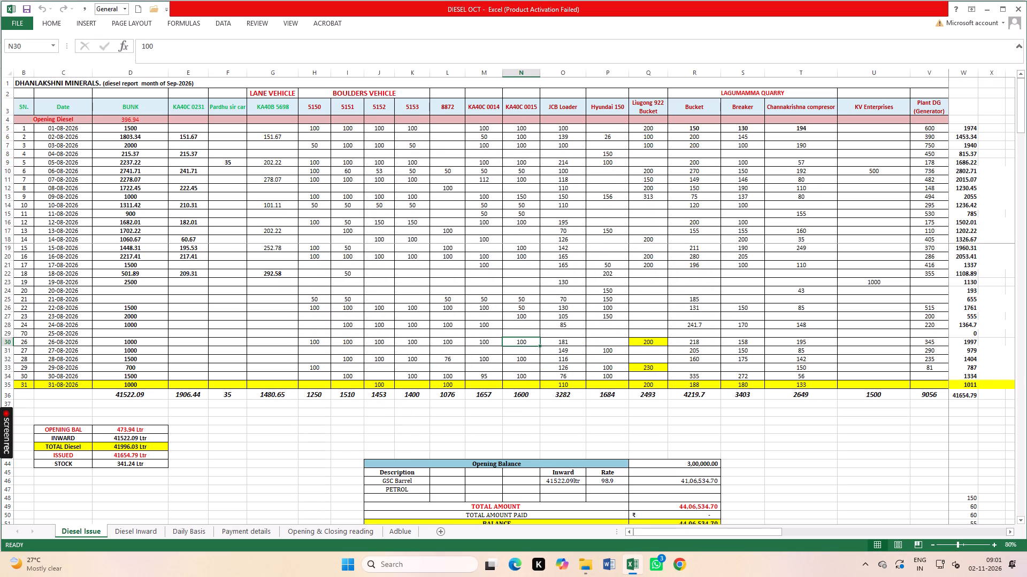
{"action": "left_click", "coordinate": [1025, 10]}
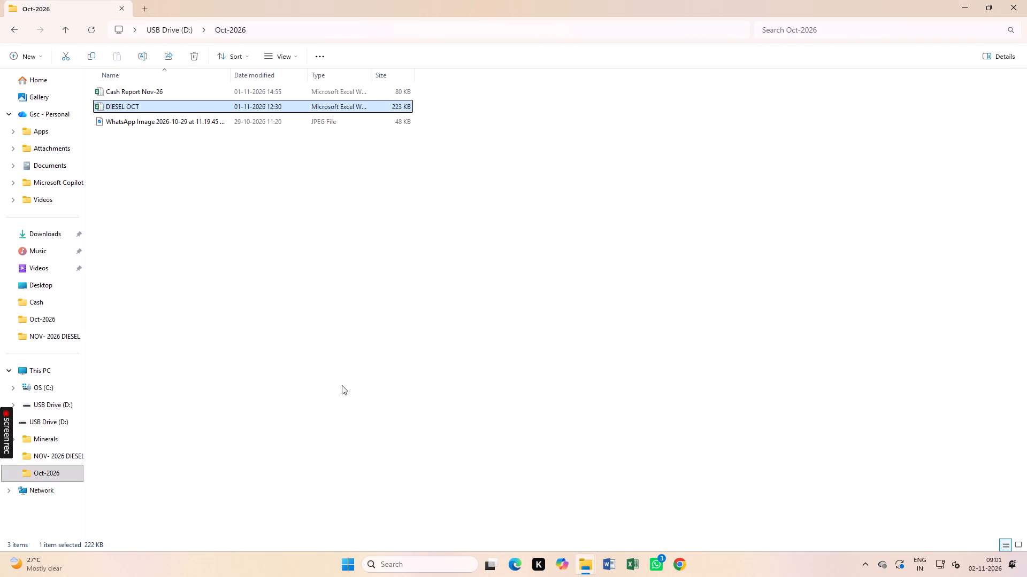
Reopen DIESEL NOV from the NOV- 2026 DIESEL folder without updating its links, and dismiss the Office activation wizard.
{"action": "left_click", "coordinate": [60, 462]}
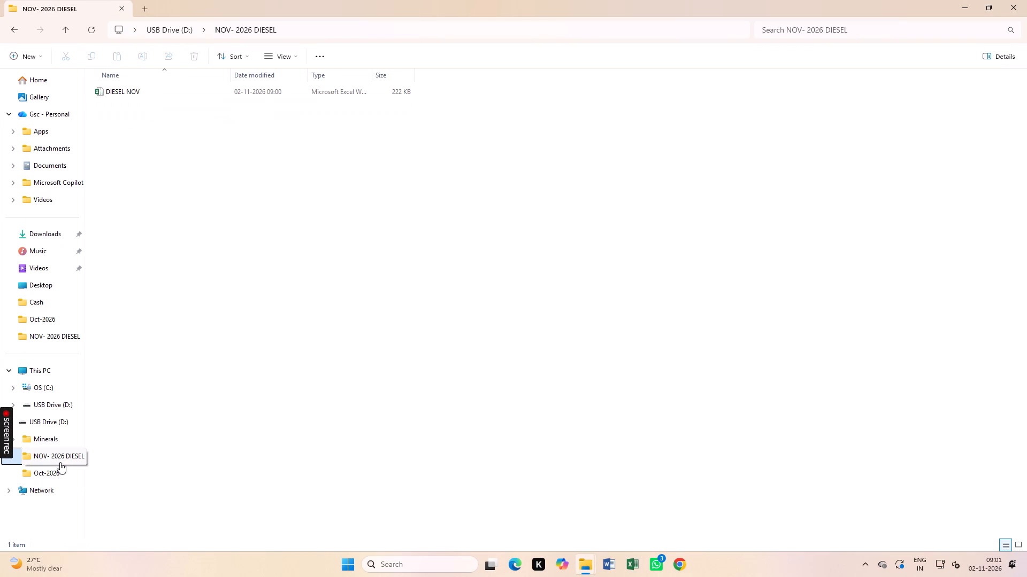
{"action": "double_click", "coordinate": [140, 96]}
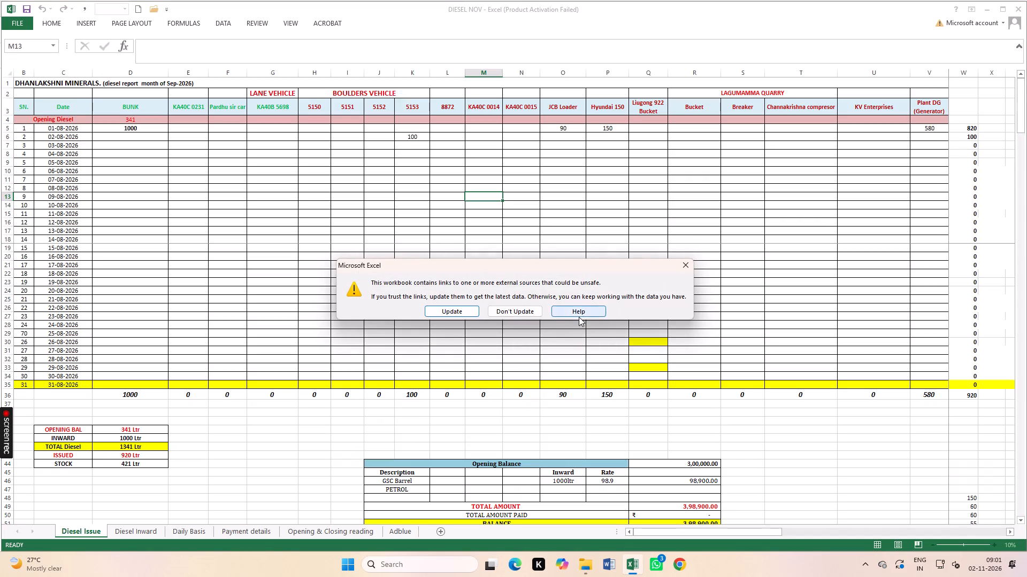
{"action": "left_click", "coordinate": [517, 315]}
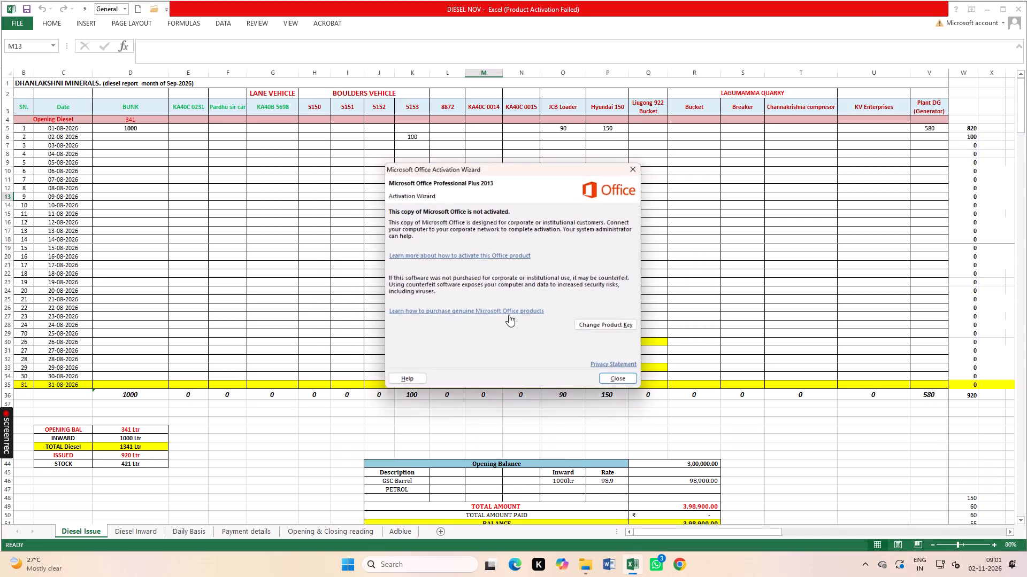
{"action": "left_click", "coordinate": [626, 381]}
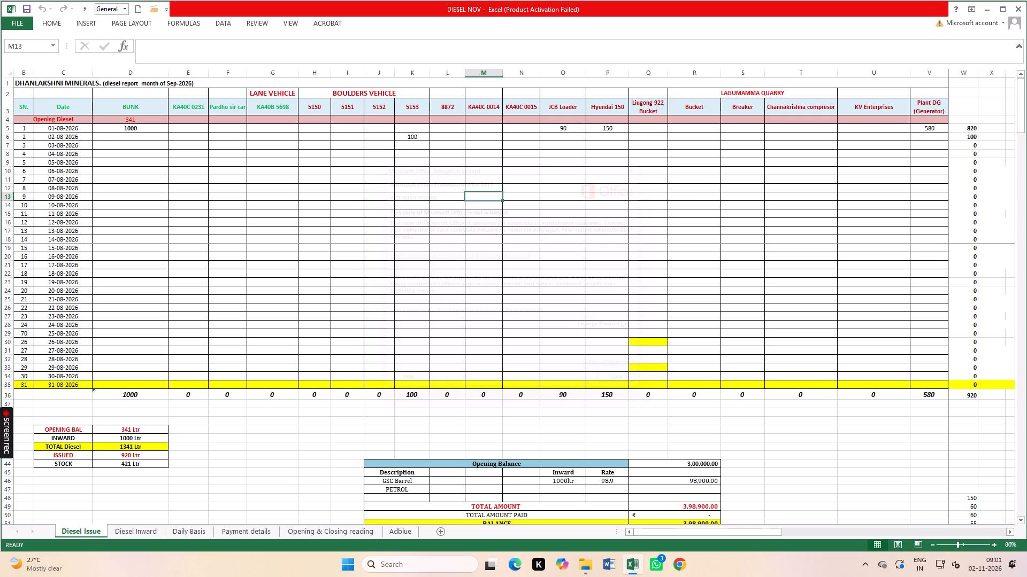
Change the month in the Diesel Issue report title (B1) to NOV-2026.
{"action": "scroll", "coordinate": [242, 342], "scroll_direction": "up", "scroll_amount": 4}
{"action": "left_click", "coordinate": [174, 84]}
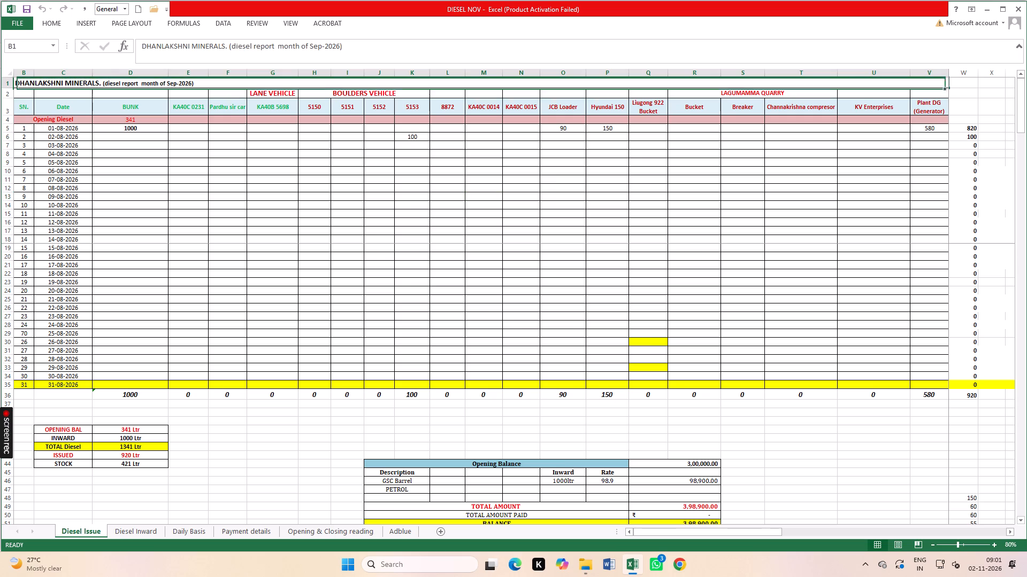
{"action": "left_click", "coordinate": [174, 83]}
{"action": "left_click", "coordinate": [174, 83]}
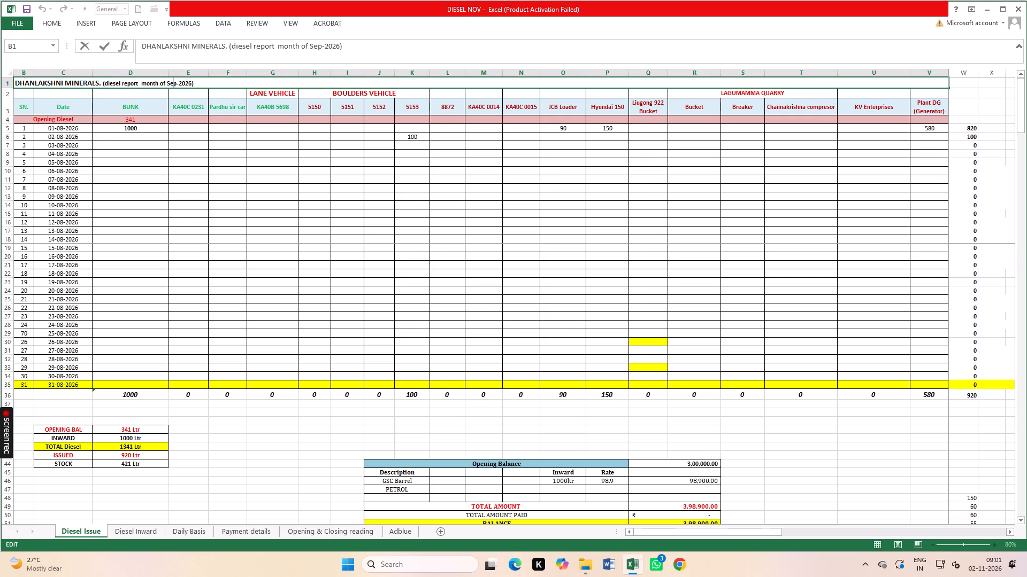
{"action": "left_click_drag", "start_coordinate": [177, 84], "coordinate": [169, 83]}
{"action": "left_click_drag", "start_coordinate": [169, 83], "coordinate": [168, 83]}
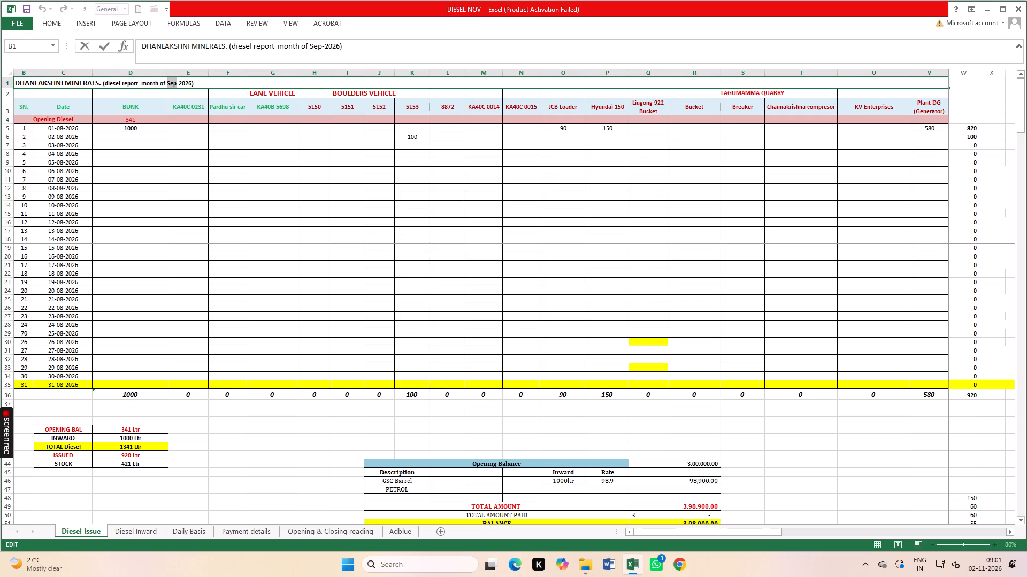
{"action": "type", "text": "NO"}
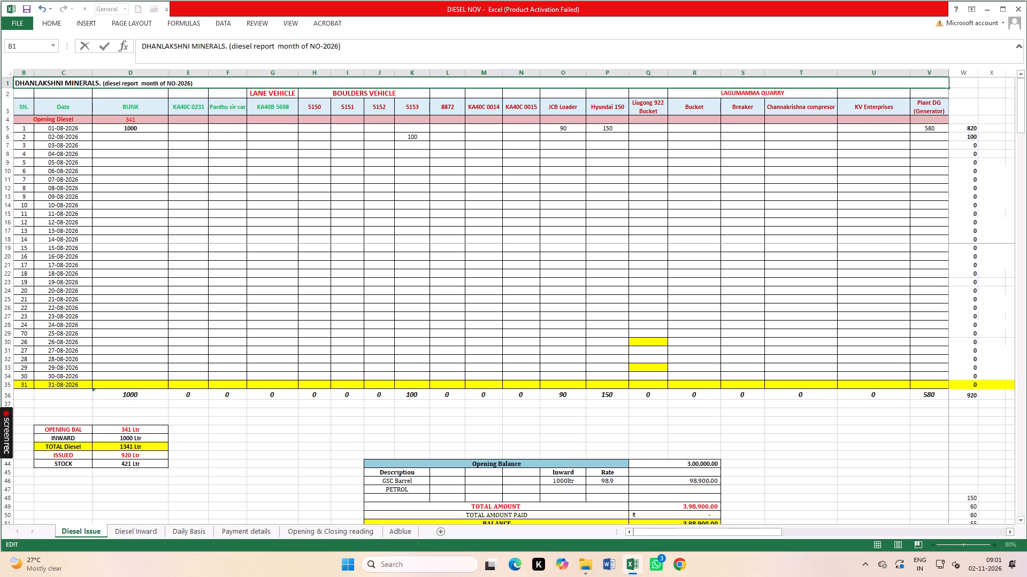
{"action": "key", "text": "v"}
{"action": "left_click", "coordinate": [286, 184]}
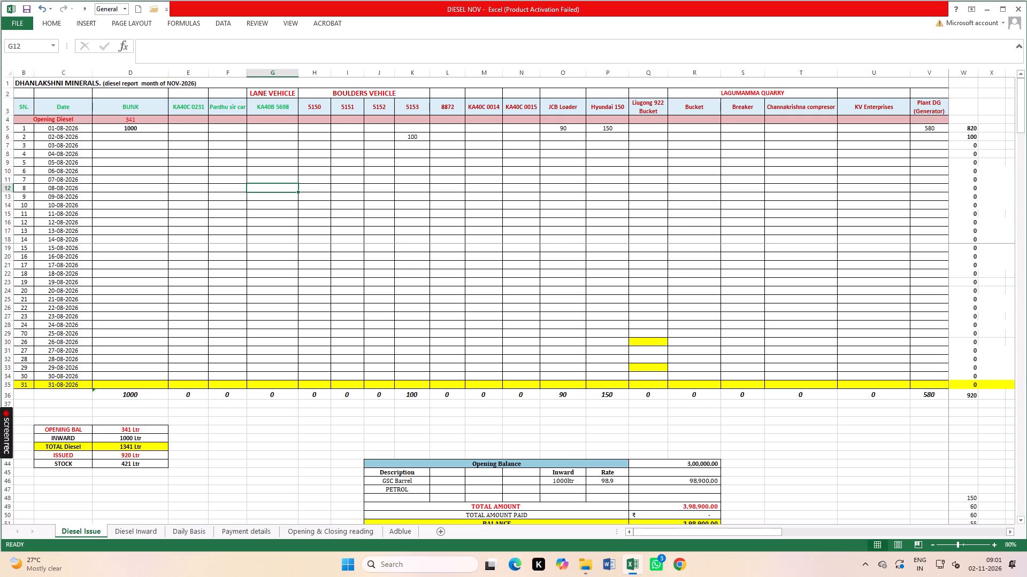
Set the first date of the Date column (C5) to 01-11-2026.
{"action": "left_click", "coordinate": [63, 129]}
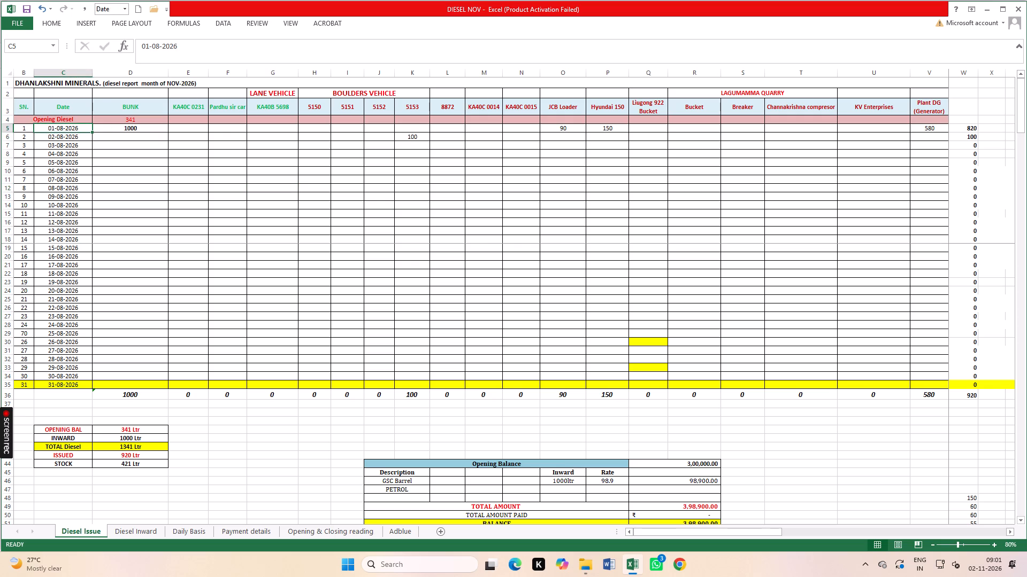
{"action": "left_click", "coordinate": [64, 128]}
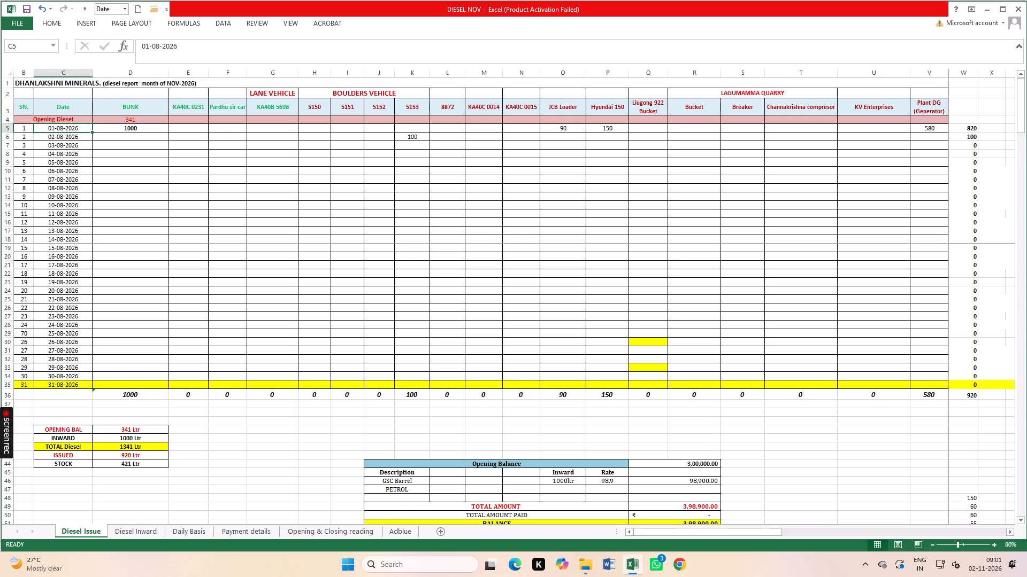
{"action": "double_click", "coordinate": [64, 129]}
{"action": "left_click", "coordinate": [159, 48]}
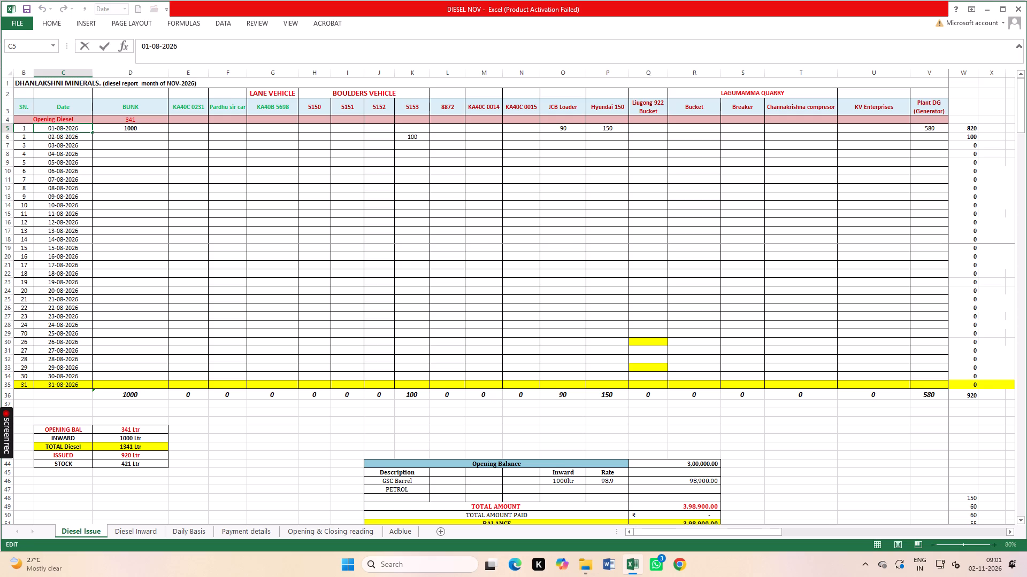
{"action": "key", "text": "BackSpace"}
{"action": "key", "text": "BackSpace"}
{"action": "type", "text": "11"}
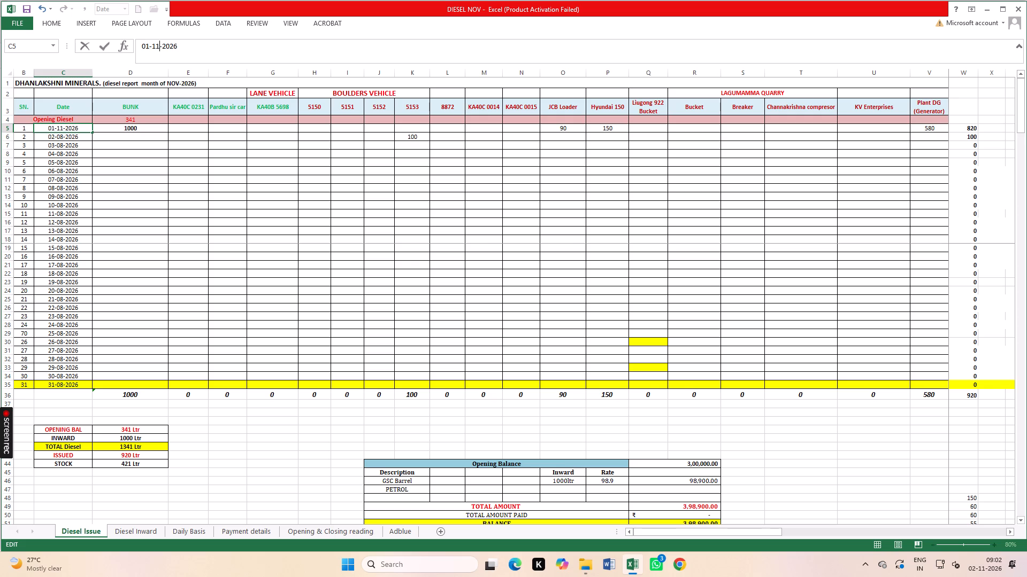
{"action": "left_click", "coordinate": [179, 217]}
Fill the daily date series down the Date column from C5 through the yellow day-31 row (C35).
{"action": "left_click", "coordinate": [81, 131]}
{"action": "double_click", "coordinate": [81, 130]}
{"action": "left_click", "coordinate": [86, 124]}
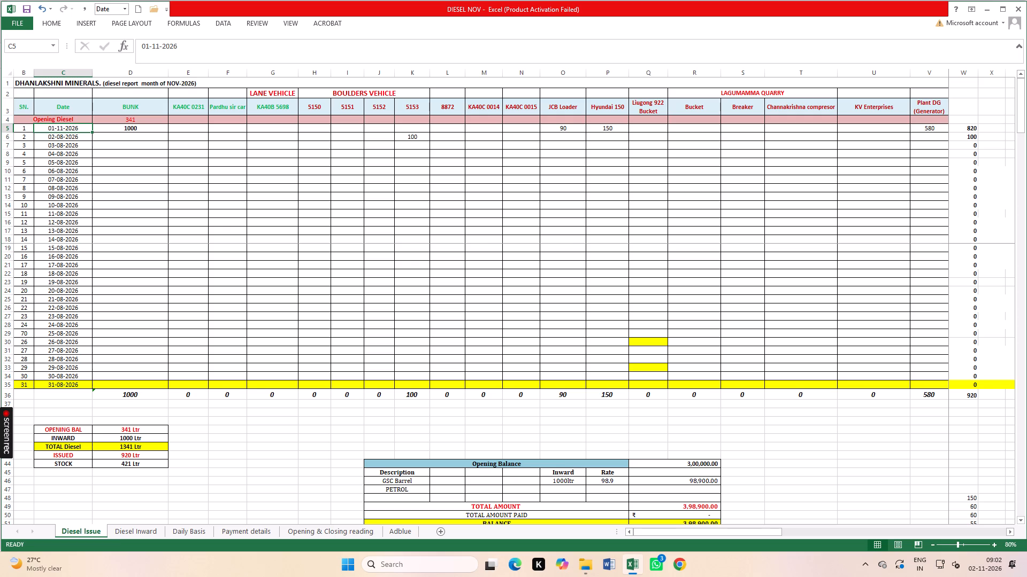
{"action": "left_click_drag", "start_coordinate": [92, 131], "coordinate": [83, 376]}
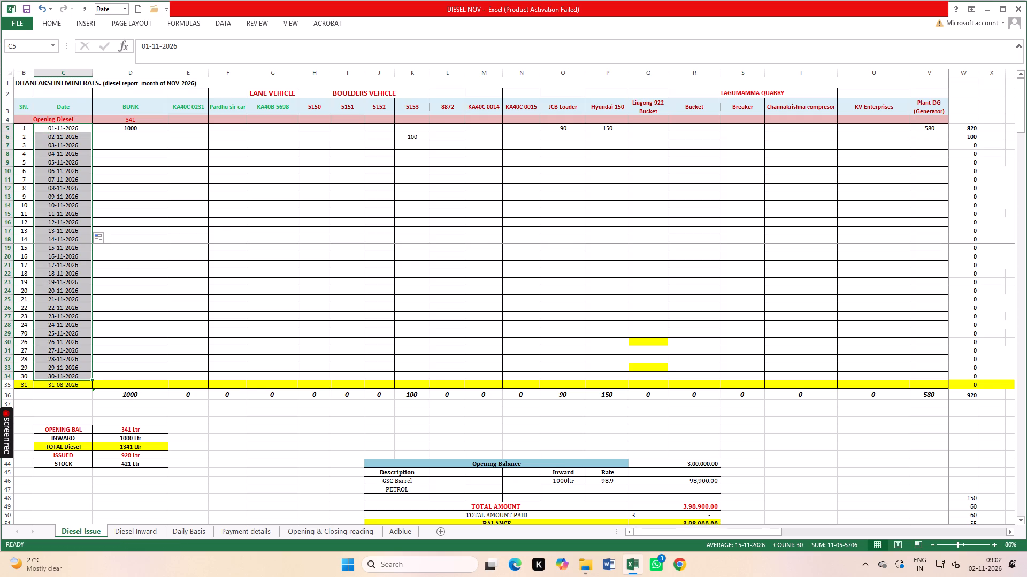
{"action": "left_click_drag", "start_coordinate": [92, 380], "coordinate": [92, 388]}
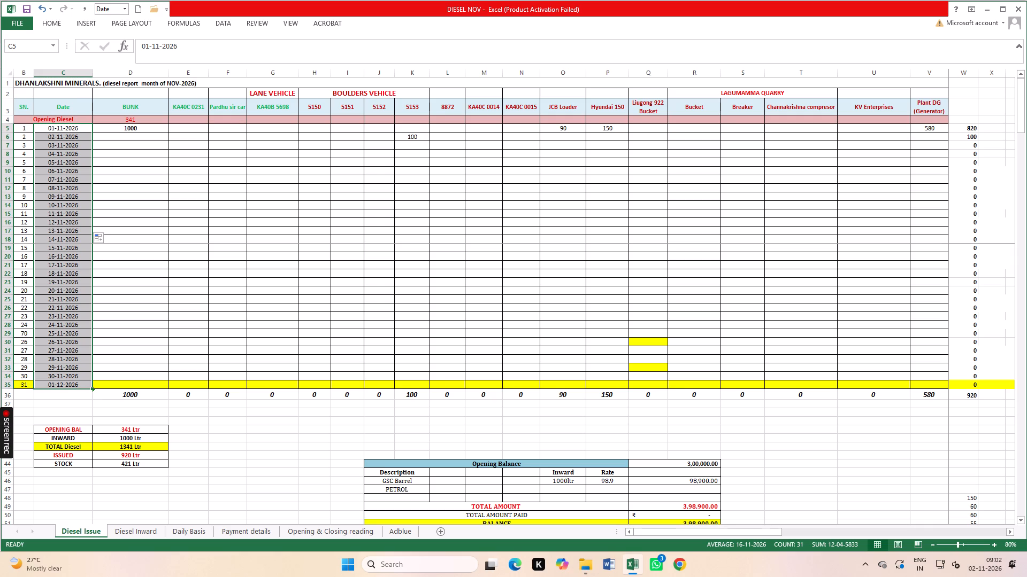
Clear the surplus yellow day-31 row (row 35) and delete the whole row from the sheet.
{"action": "left_click", "coordinate": [79, 384]}
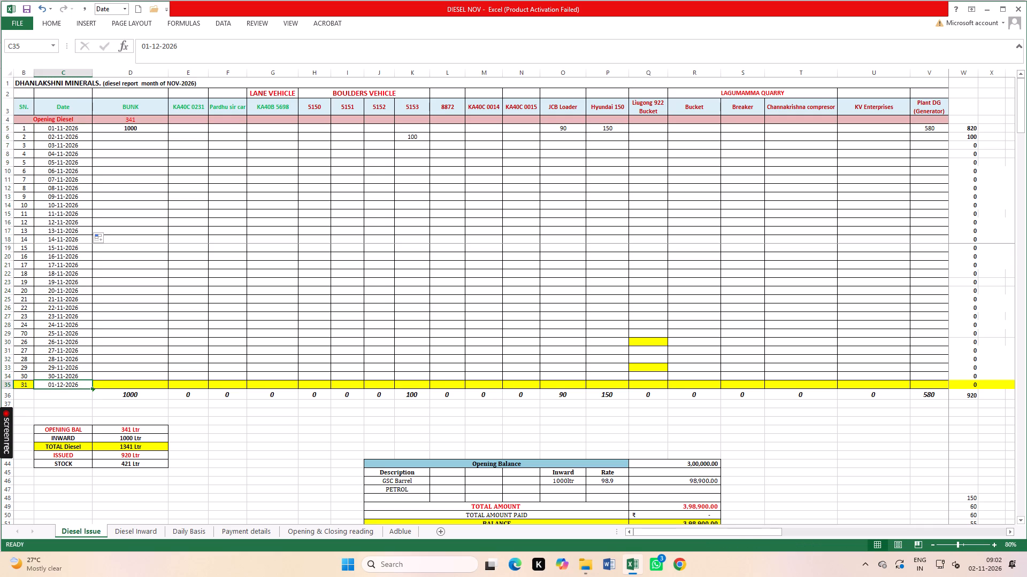
{"action": "left_click", "coordinate": [9, 385]}
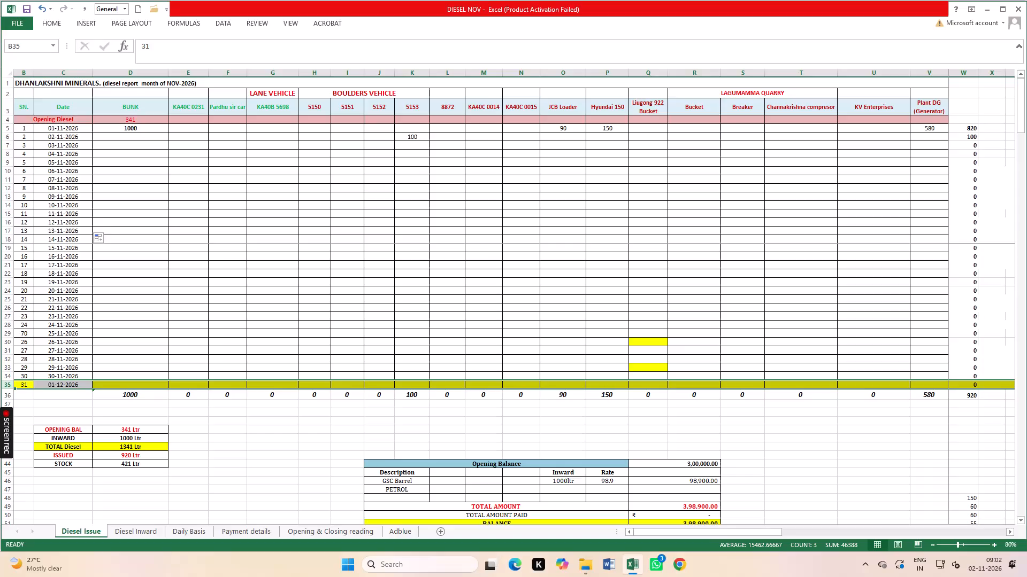
{"action": "key", "text": "Delete"}
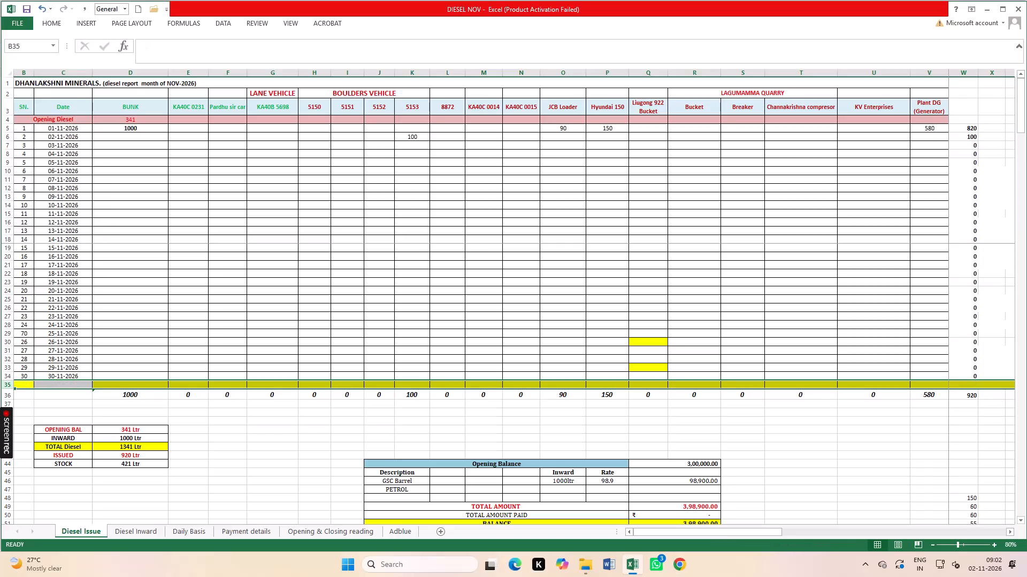
{"action": "left_click", "coordinate": [39, 417]}
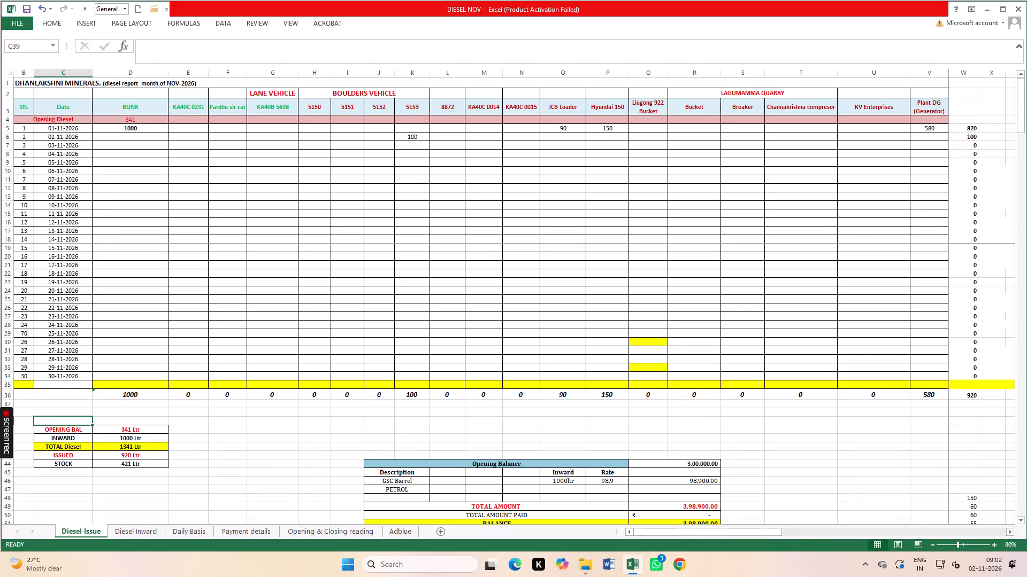
{"action": "left_click", "coordinate": [18, 386]}
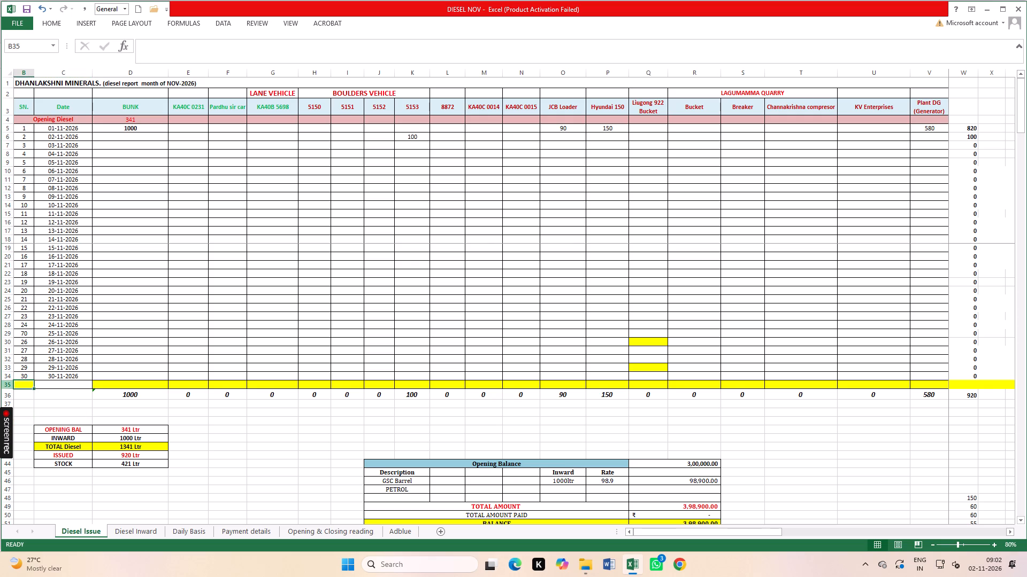
{"action": "left_click", "coordinate": [11, 384]}
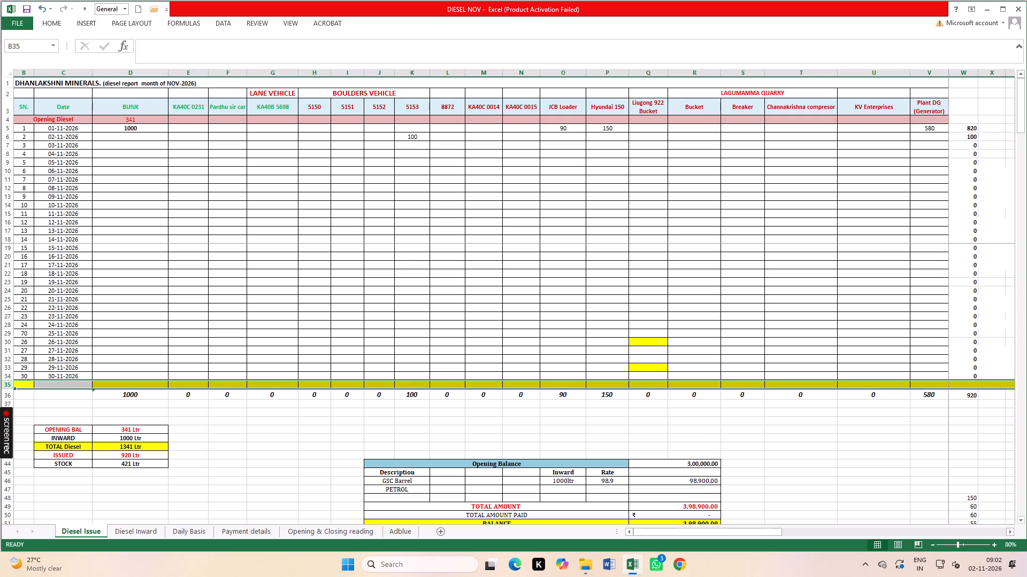
{"action": "left_click", "coordinate": [223, 25]}
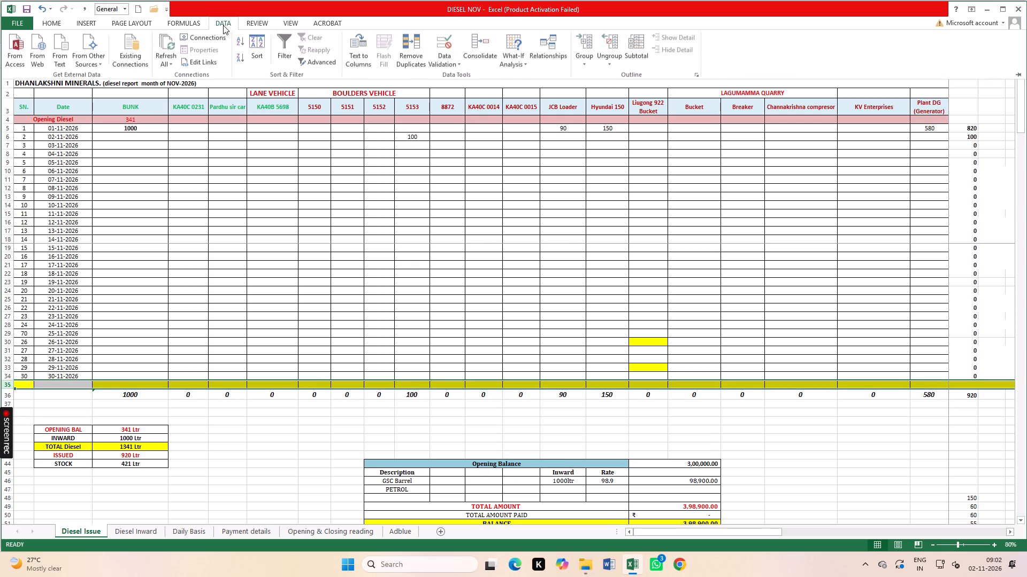
{"action": "left_click", "coordinate": [62, 27]}
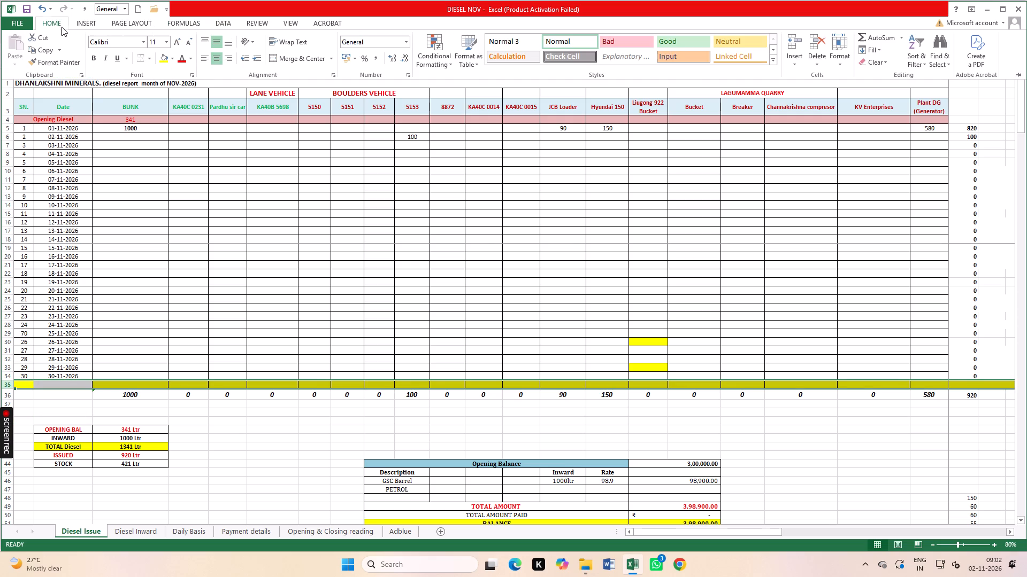
{"action": "left_click", "coordinate": [823, 49]}
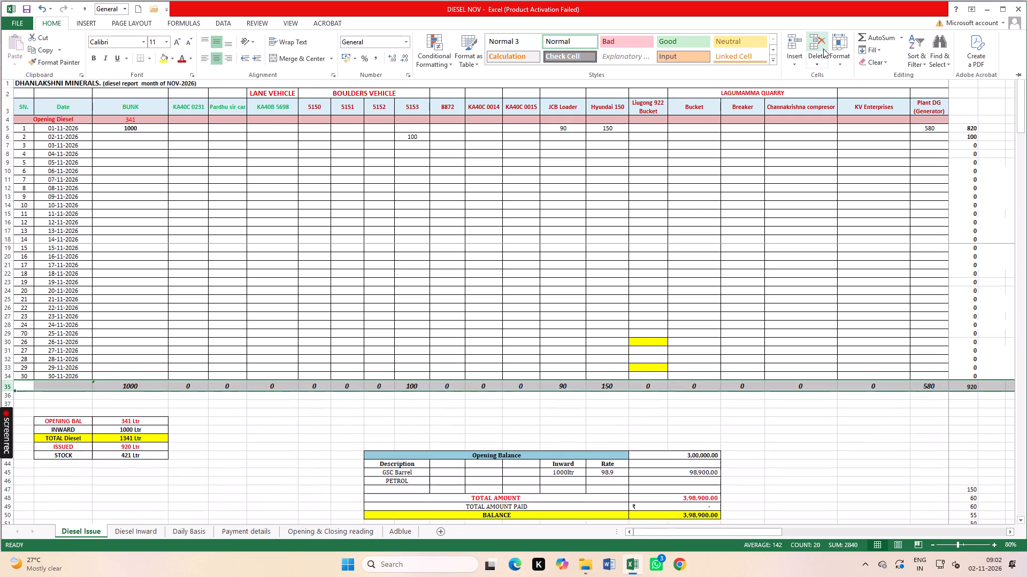
Change the two yellow cells in the Liugong 922 Bucket column (Q30 and Q33) to a white fill.
{"action": "left_click", "coordinate": [653, 339]}
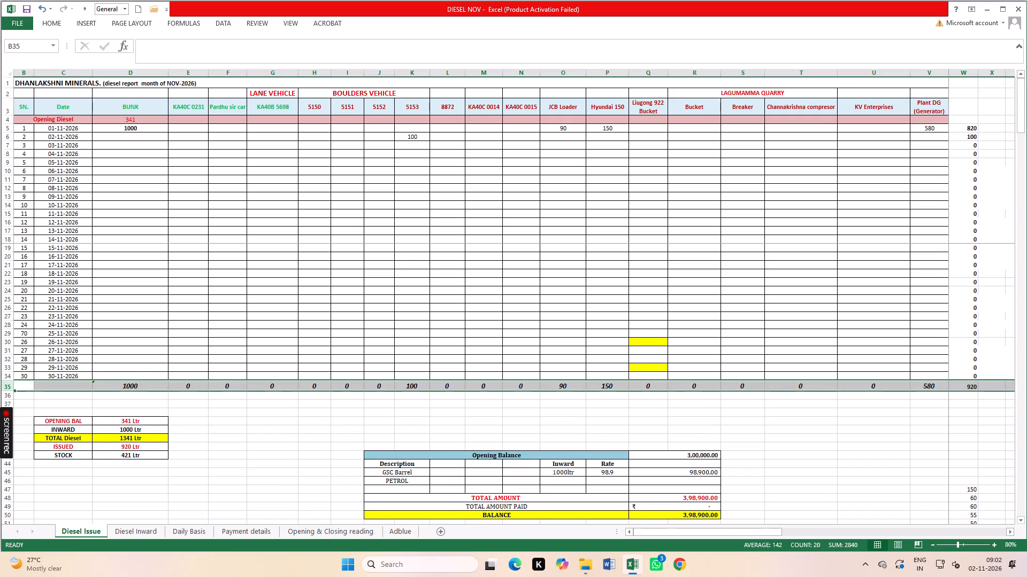
{"action": "left_click", "coordinate": [653, 340]}
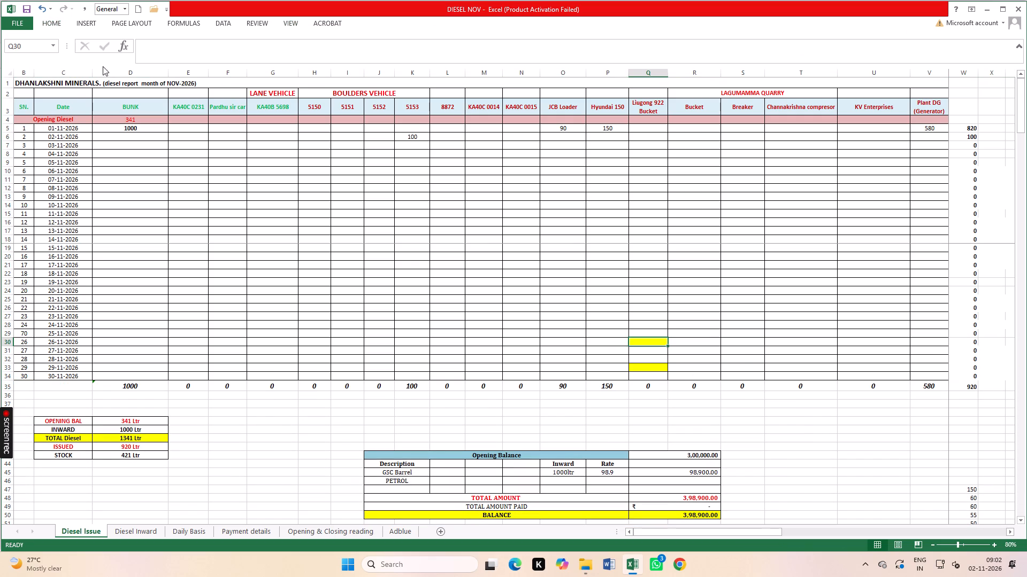
{"action": "left_click", "coordinate": [48, 22]}
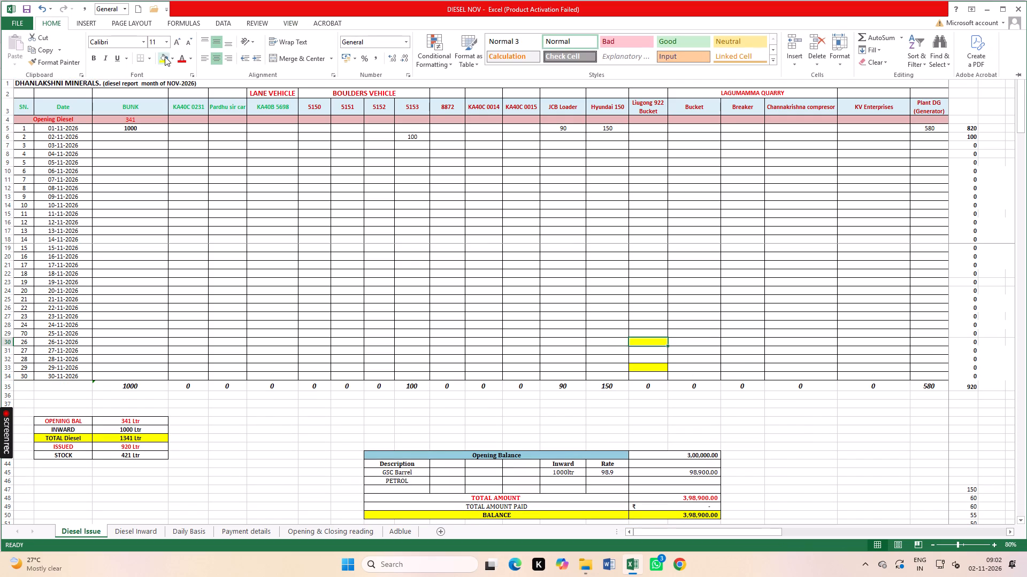
{"action": "left_click", "coordinate": [169, 58]}
{"action": "left_click", "coordinate": [170, 60]}
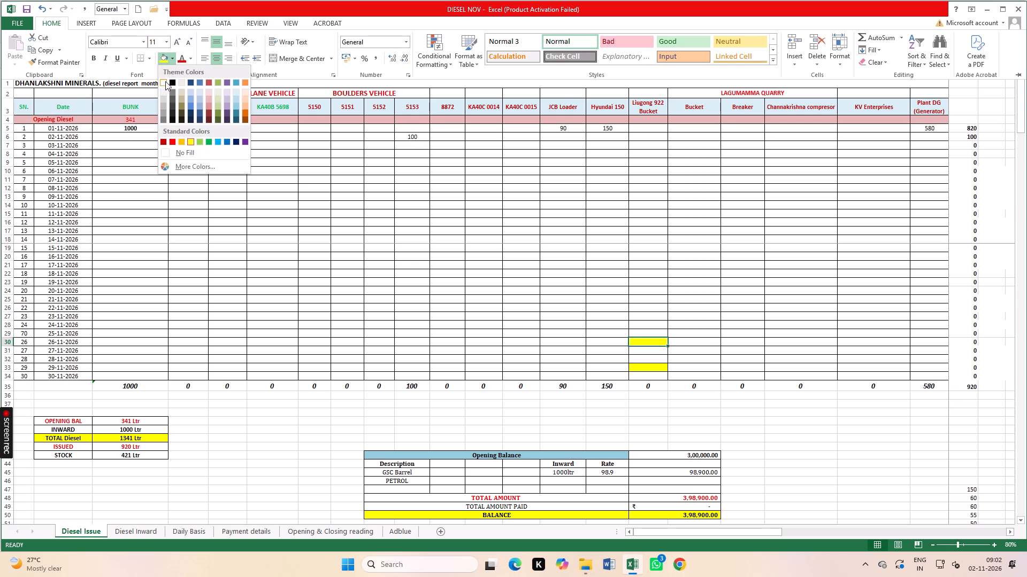
{"action": "left_click", "coordinate": [165, 82]}
{"action": "left_click", "coordinate": [654, 366]}
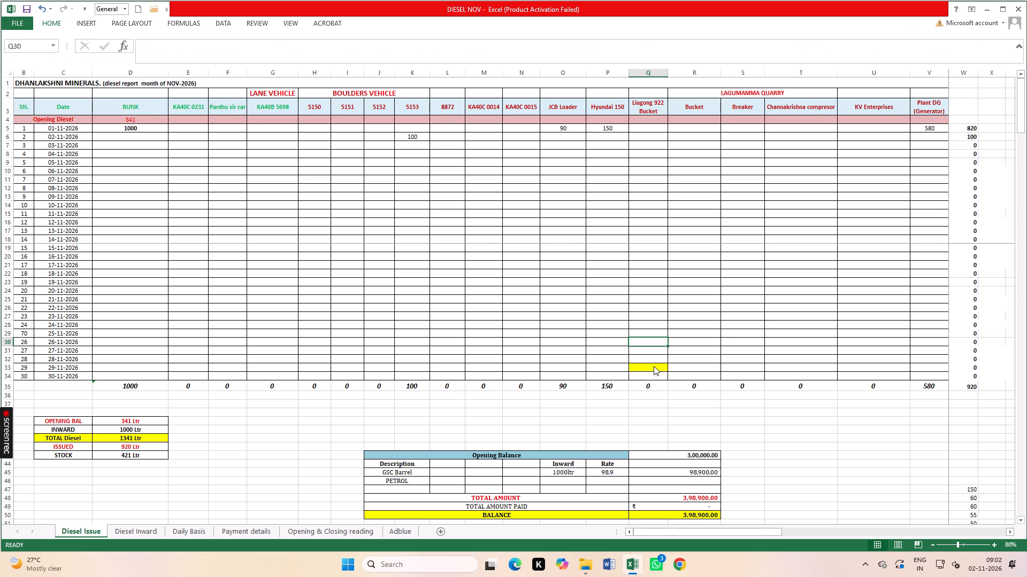
{"action": "left_click", "coordinate": [654, 368]}
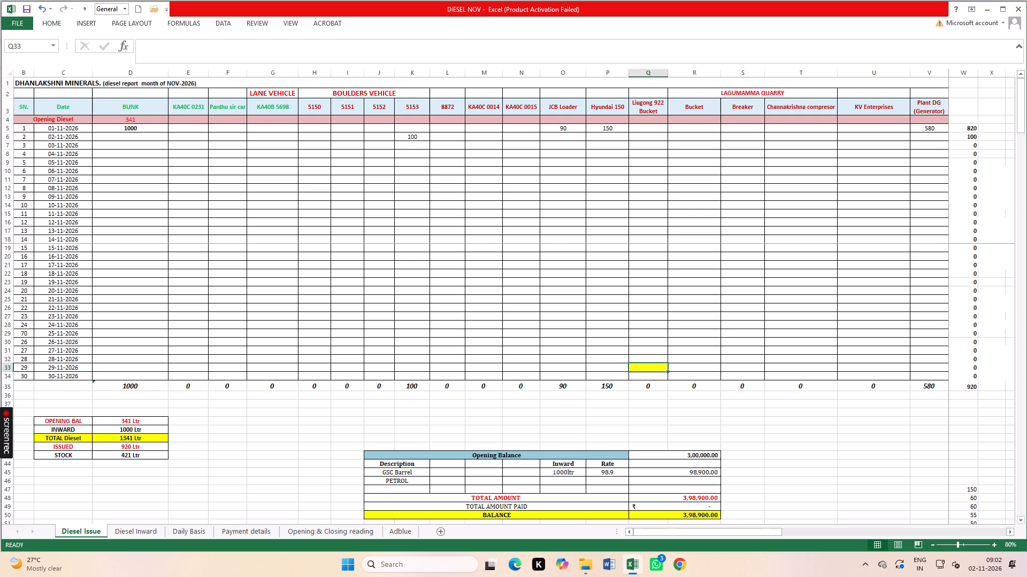
{"action": "left_click", "coordinate": [56, 25]}
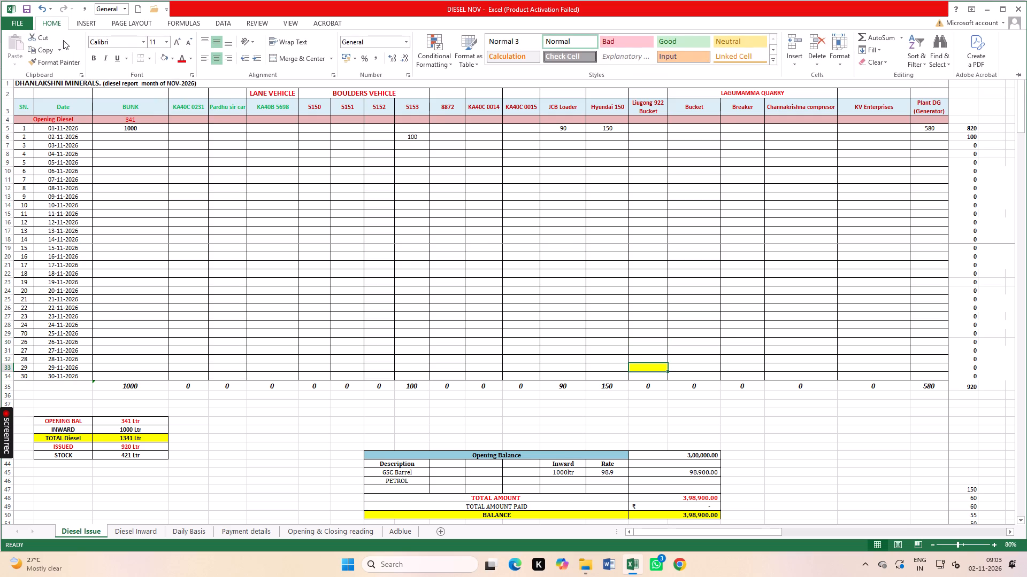
{"action": "left_click", "coordinate": [173, 57]}
{"action": "left_click", "coordinate": [162, 82]}
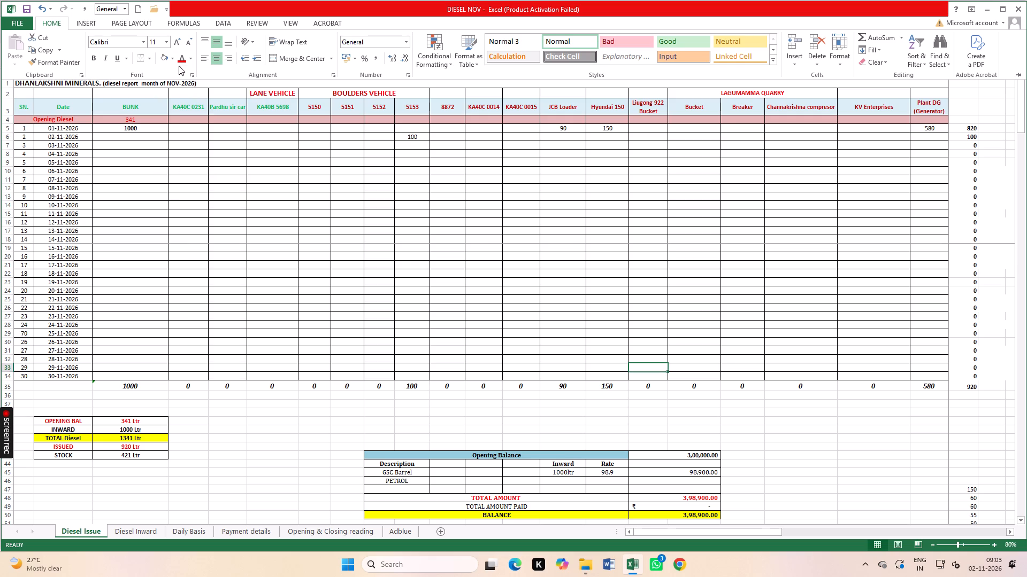
Save the DIESEL NOV workbook.
{"action": "left_click", "coordinate": [29, 10]}
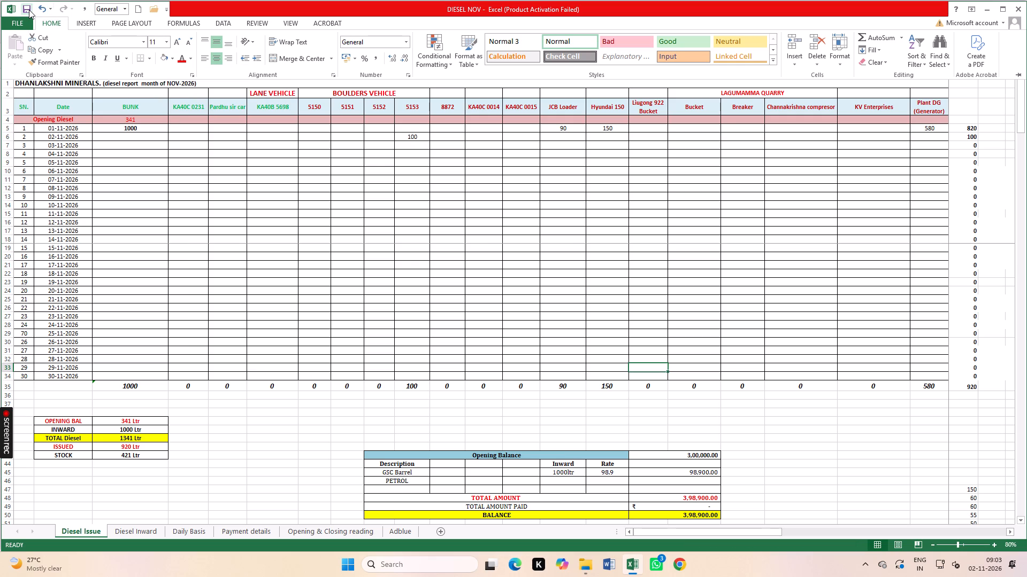
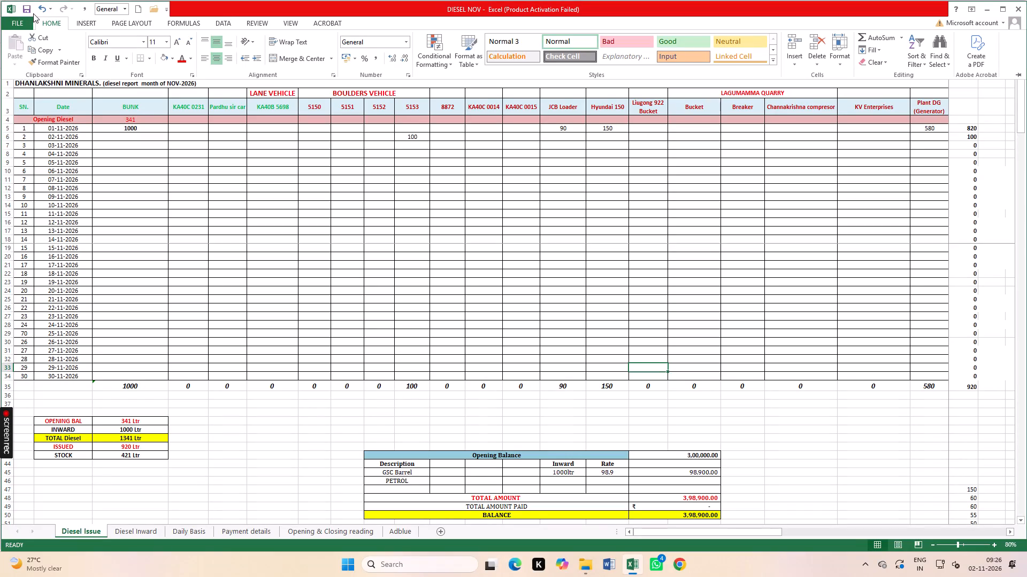
Save the DIESEL NOV workbook once more and close it, returning to the NOV- 2026 DIESEL folder.
{"action": "left_click", "coordinate": [28, 9]}
{"action": "left_click", "coordinate": [1026, 1]}
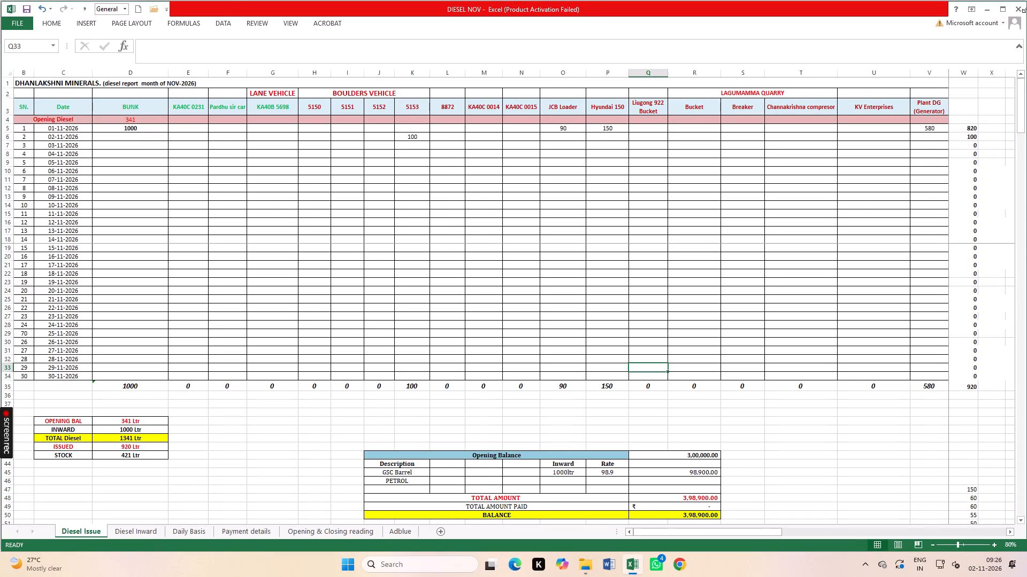
{"action": "left_click", "coordinate": [1020, 5]}
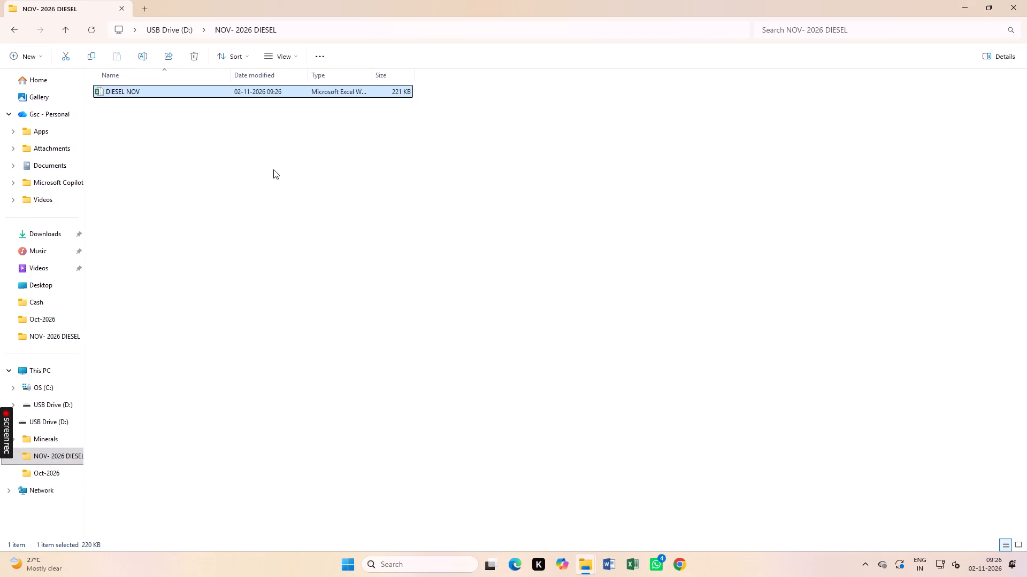